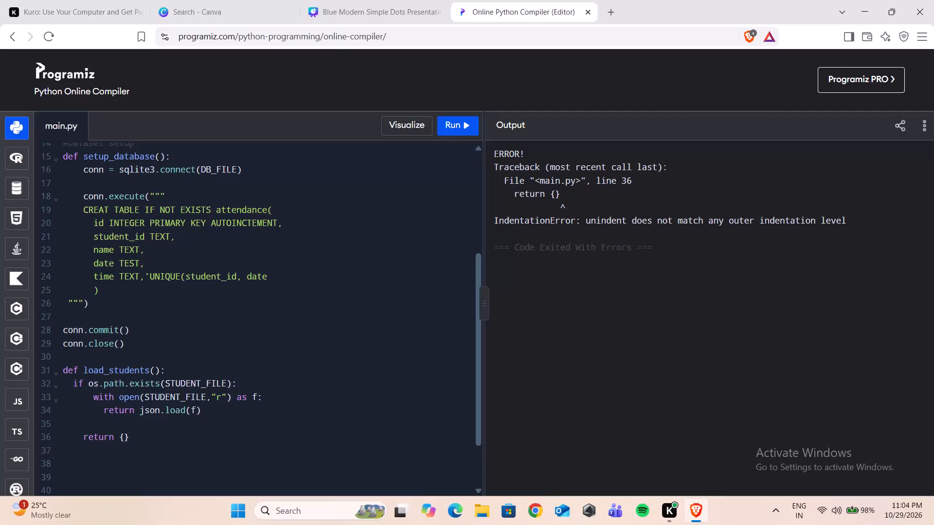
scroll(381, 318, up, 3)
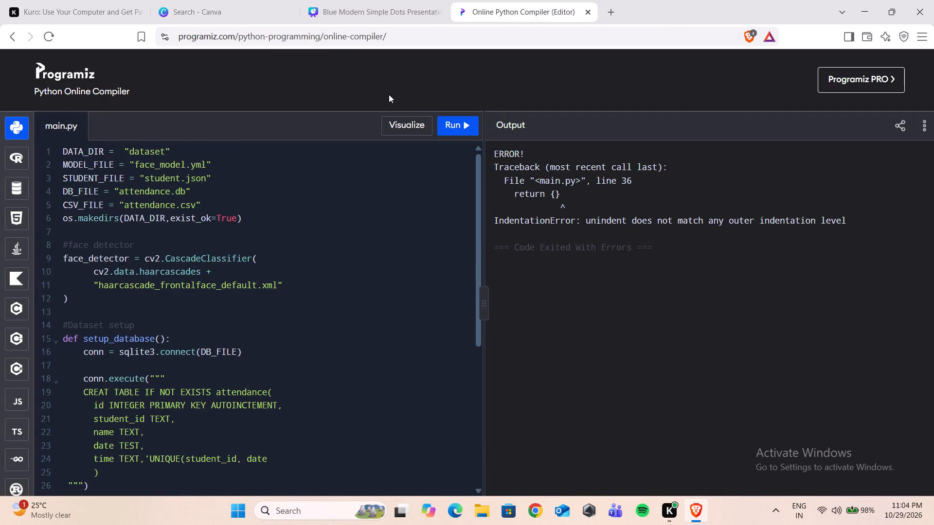
Switch to the Canva presentation, show its design templates, and delete the illustrated first page.
click(388, 4)
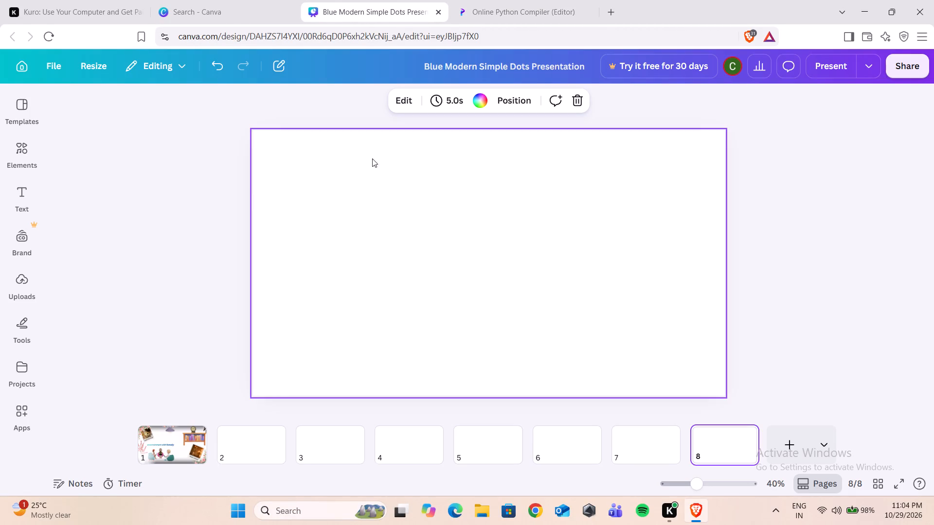
click(14, 114)
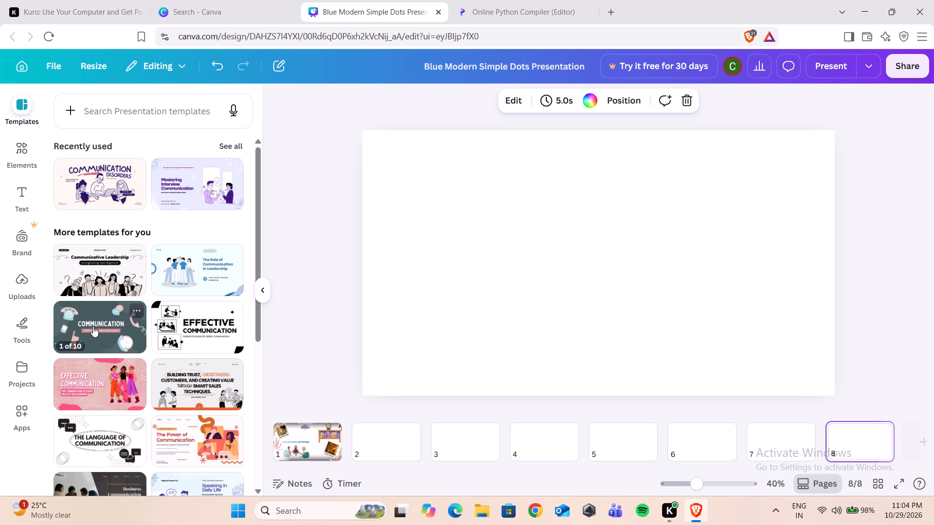
click(305, 430)
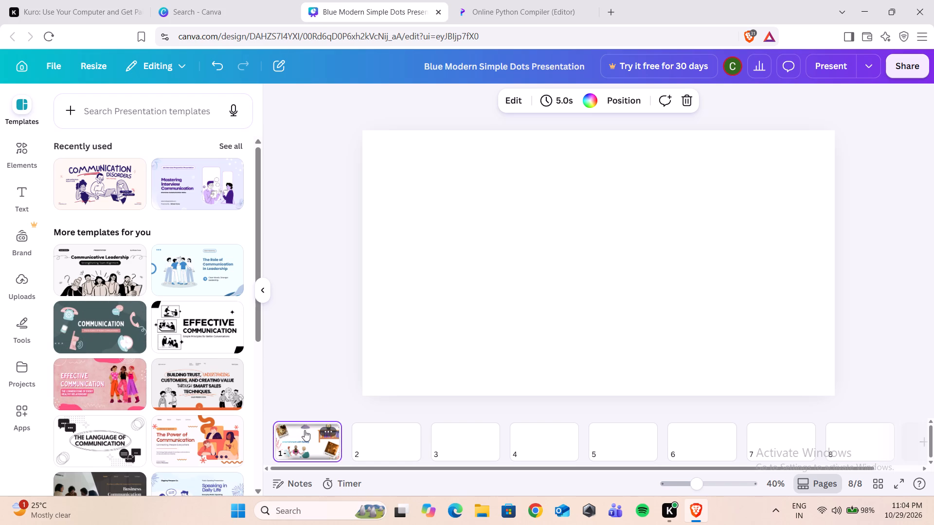
right_click(305, 430)
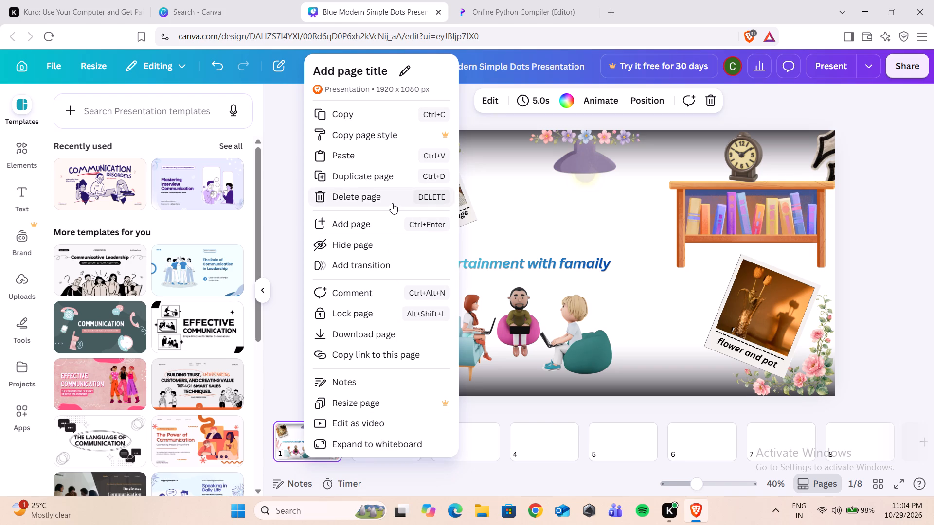
click(392, 203)
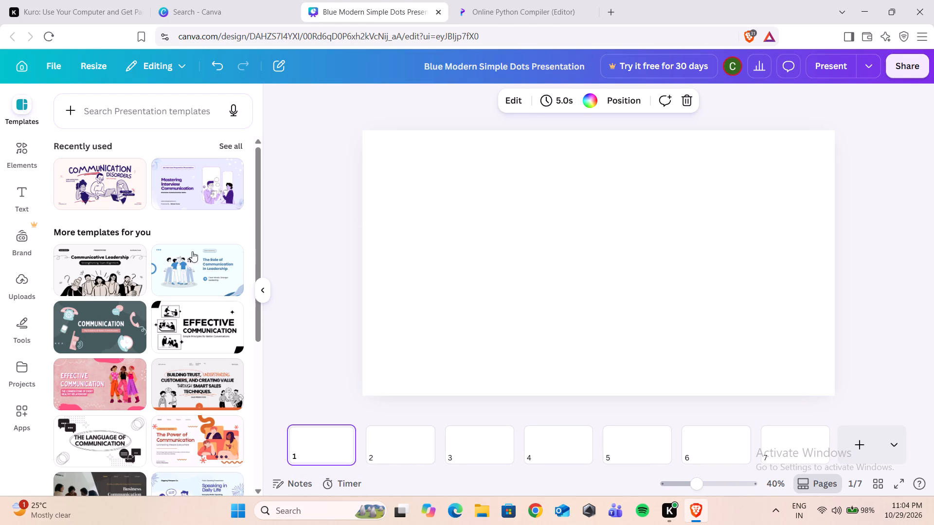
Apply the first three layouts of the Pink and Blue Flat Communication Evolution template, one each, to pages 1 to 3.
click(112, 323)
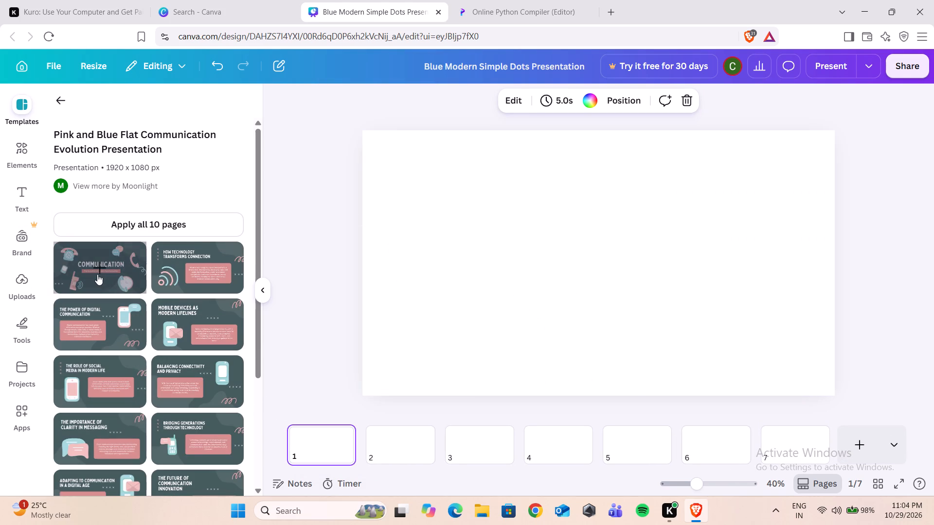
click(101, 274)
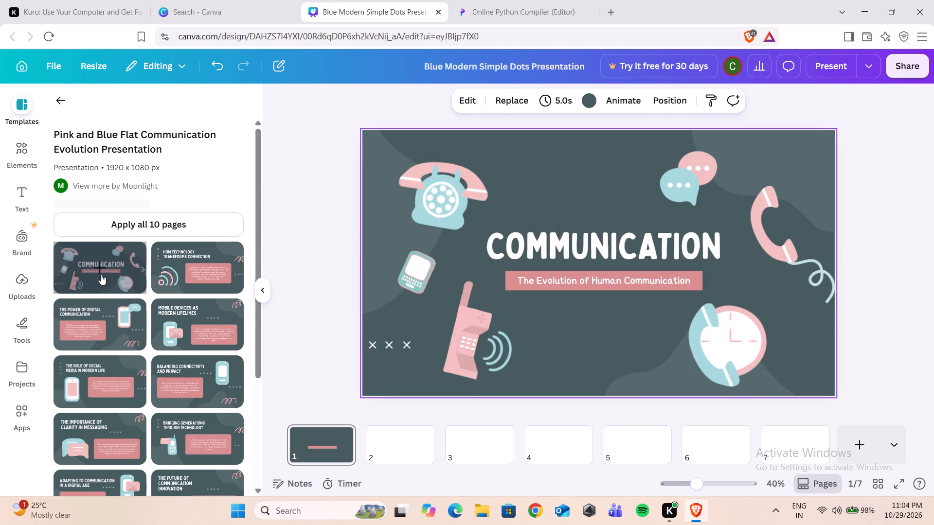
key(Right)
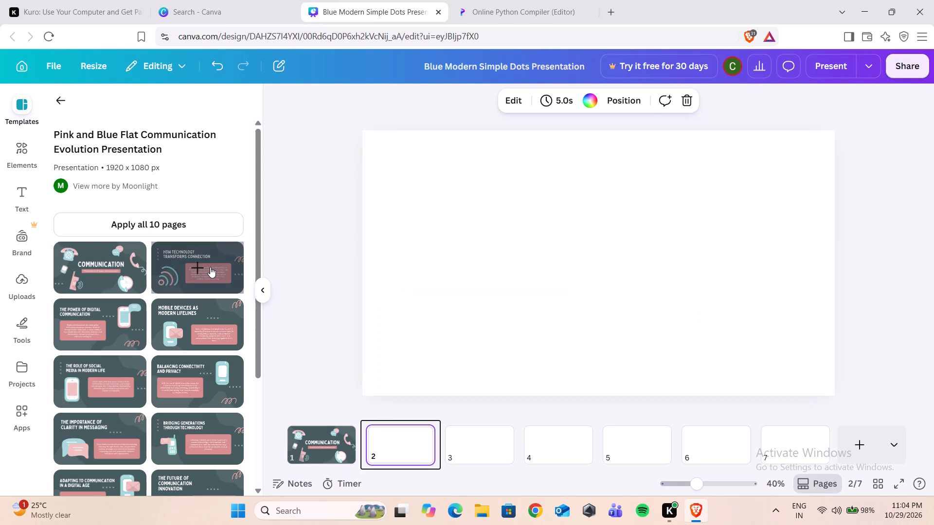
click(210, 267)
key(Right)
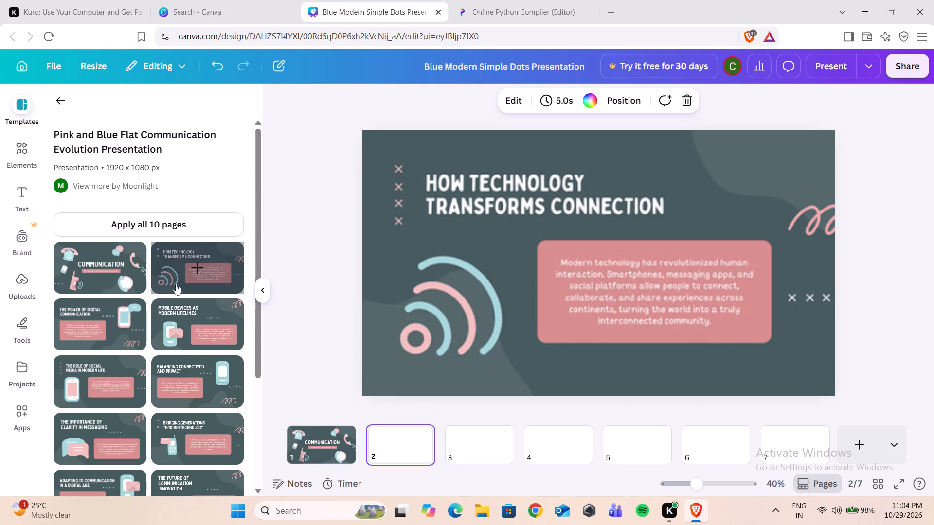
key(Right)
click(110, 323)
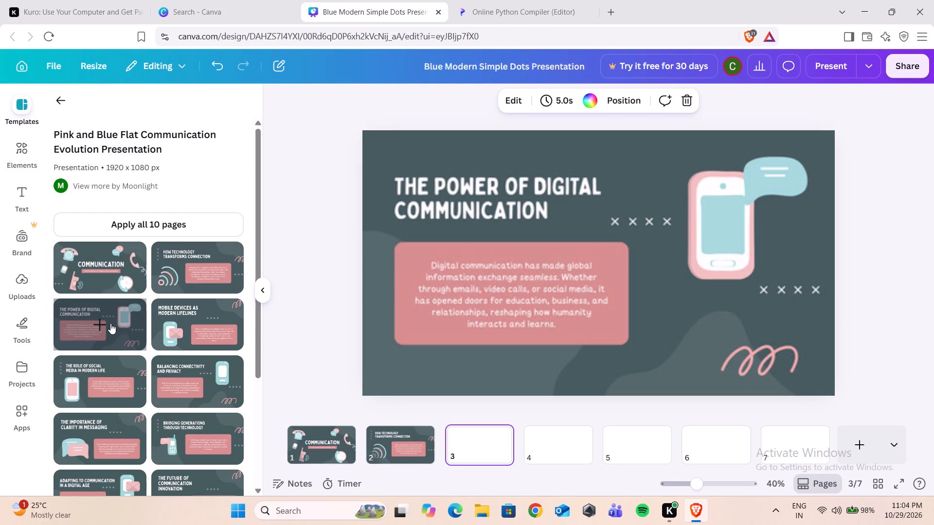
Fill pages 4 to 7 with the template's Mobile Devices, Role of Social Media, Balancing Connectivity and Importance of Clarity layouts, in that order.
key(Right)
key(Right)
click(192, 330)
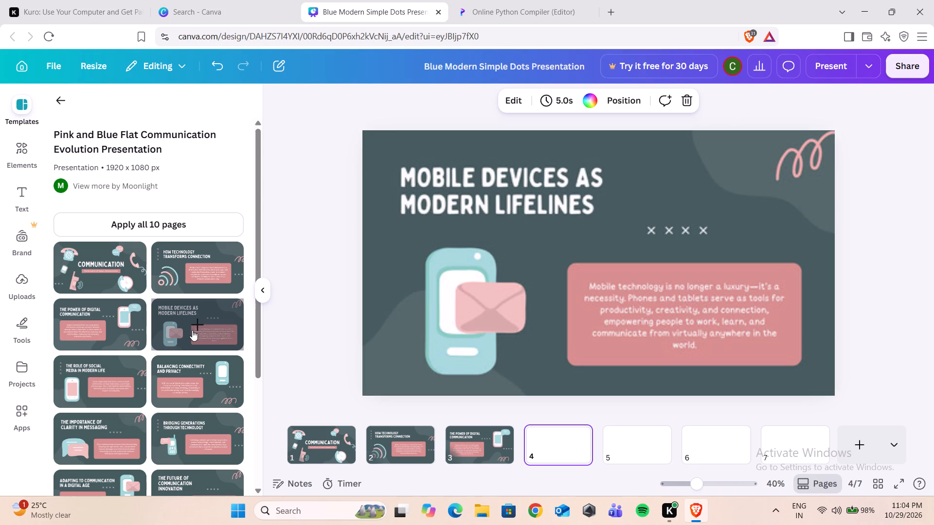
key(Right)
key(Right)
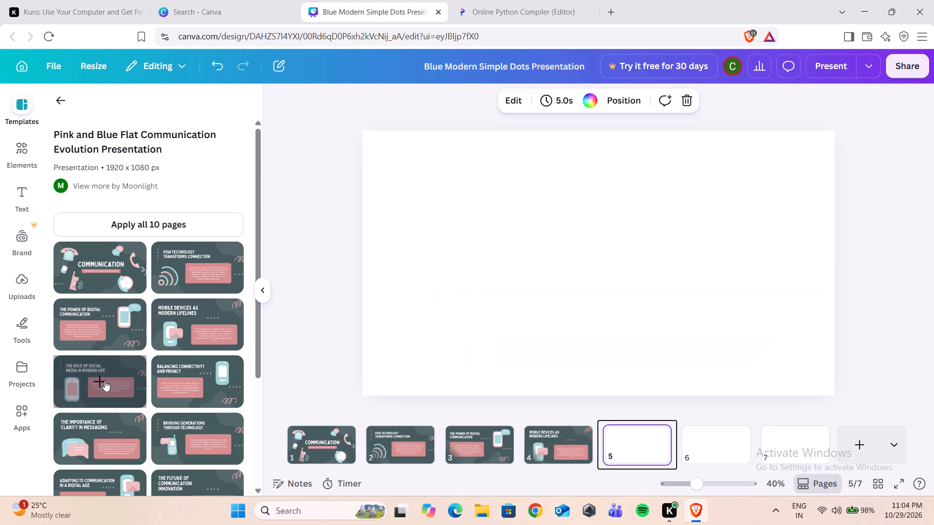
click(105, 381)
key(Right)
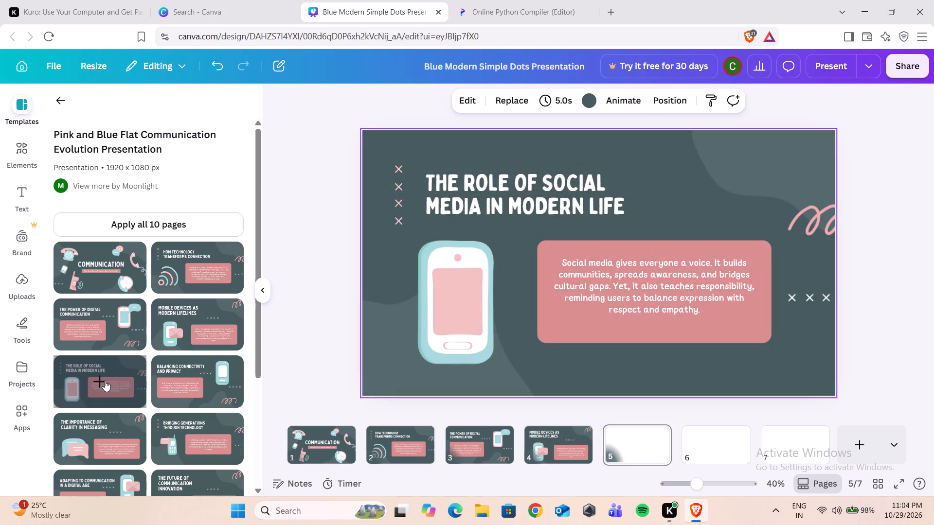
key(Right)
click(210, 379)
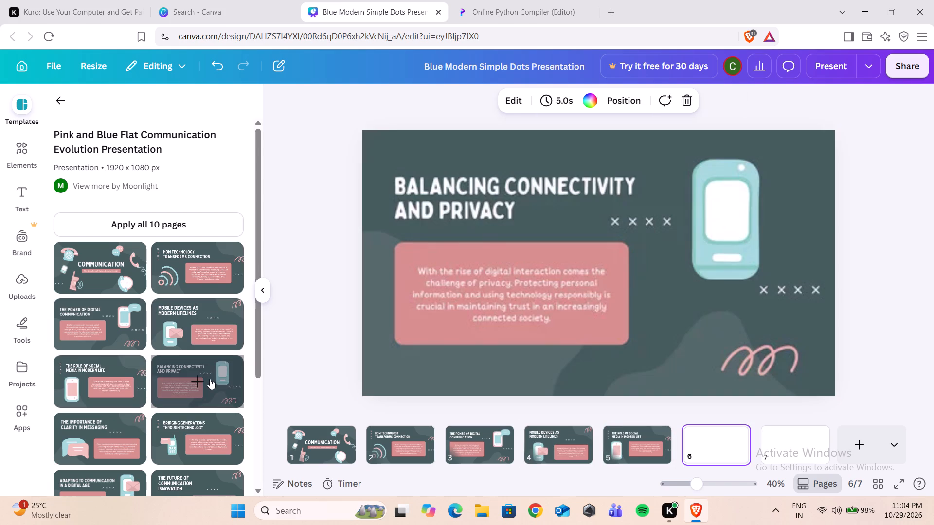
key(Right)
key(Right)
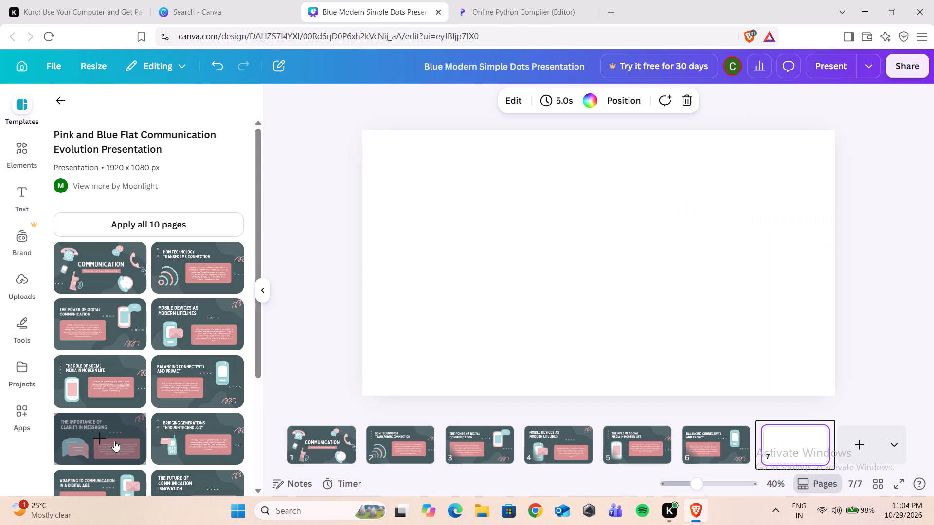
click(114, 441)
Add six blank pages to the presentation after page 7.
key(Right)
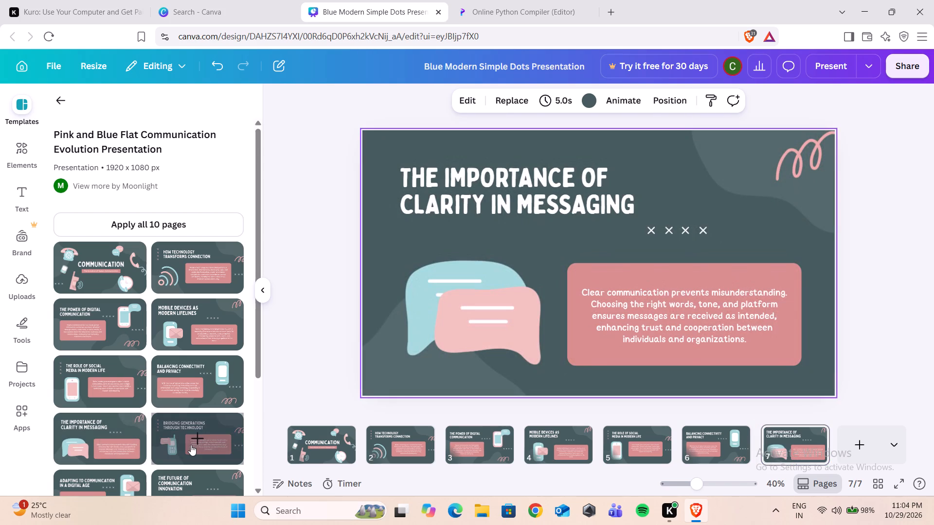
key(Right)
key(Right)
key(Right)
key(Right)
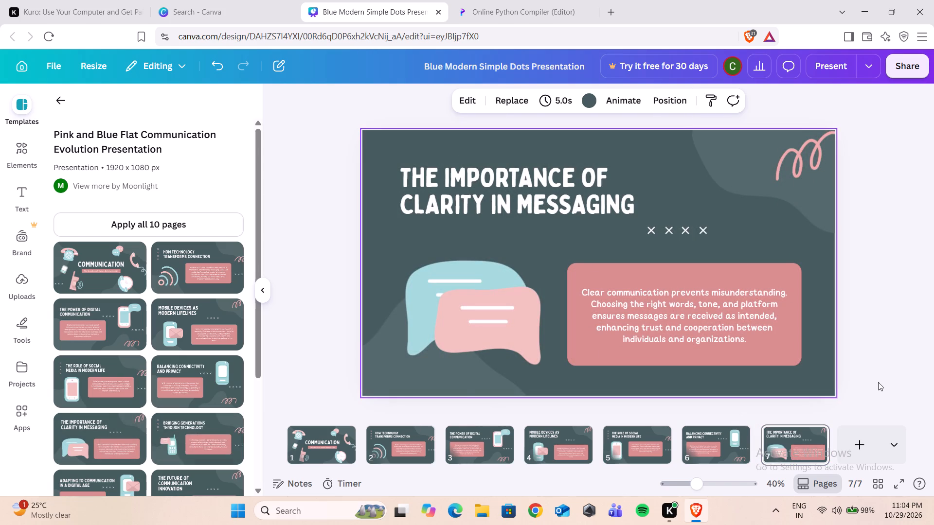
click(854, 437)
click(854, 437)
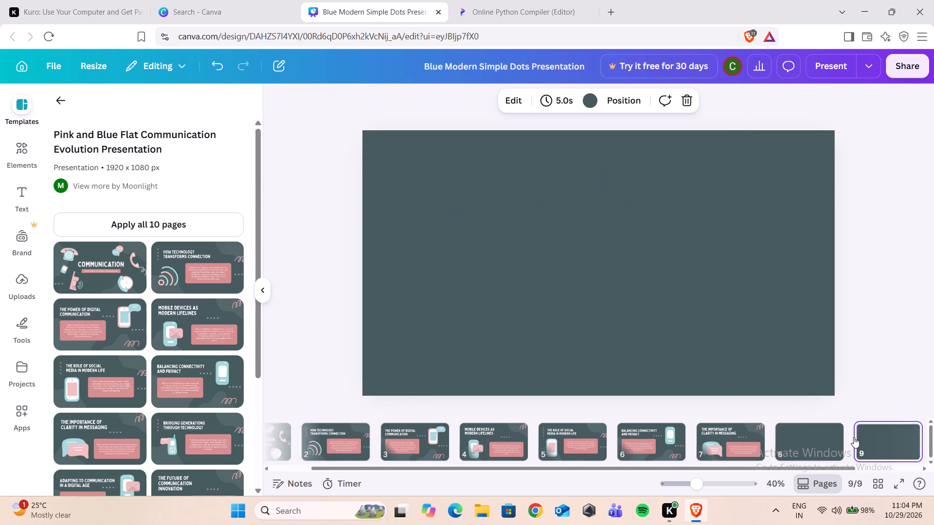
click(854, 437)
triple_click(860, 438)
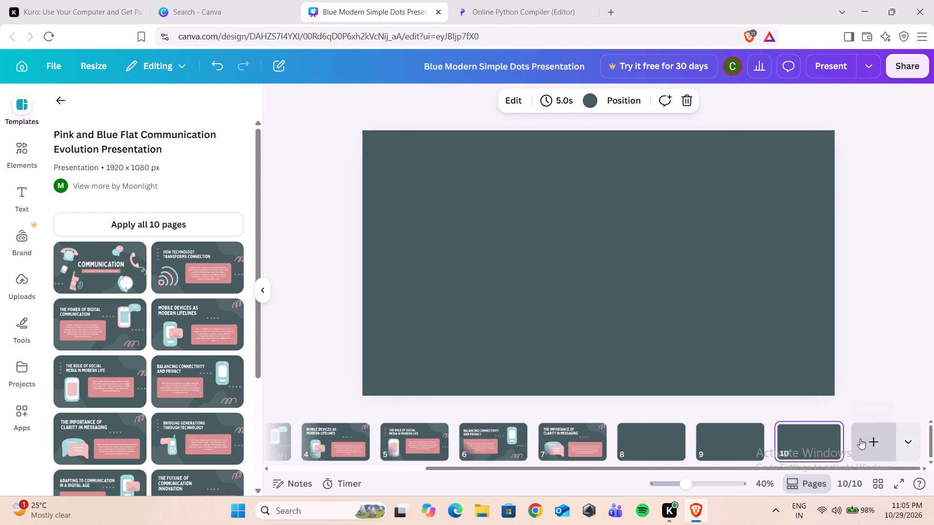
triple_click(860, 438)
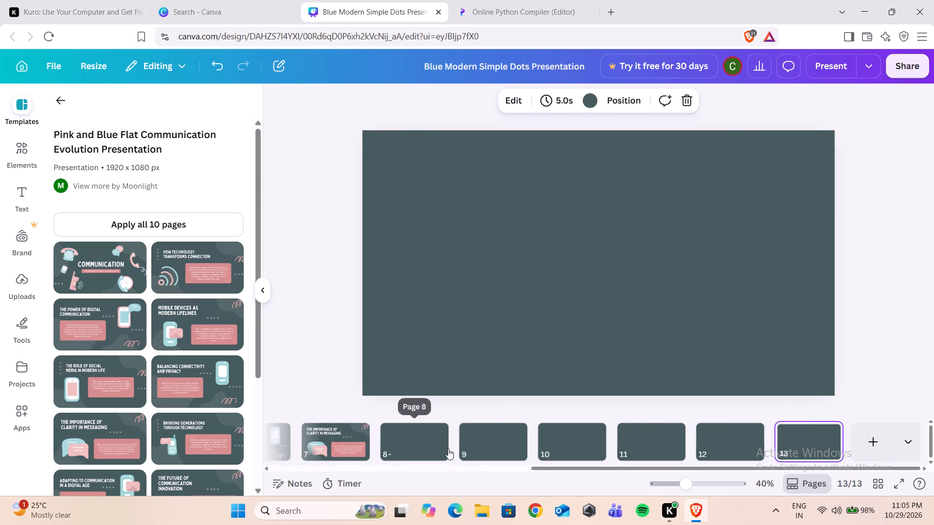
Fill pages 8 to 10 with the template's Bridging Generations, Adapting to Communication and Future of Communication Innovation layouts, in that order.
click(345, 455)
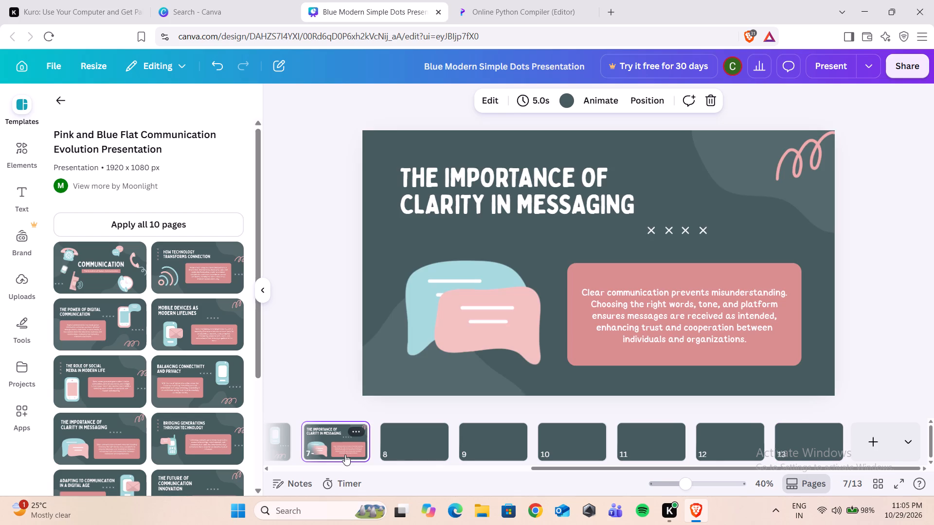
key(Right)
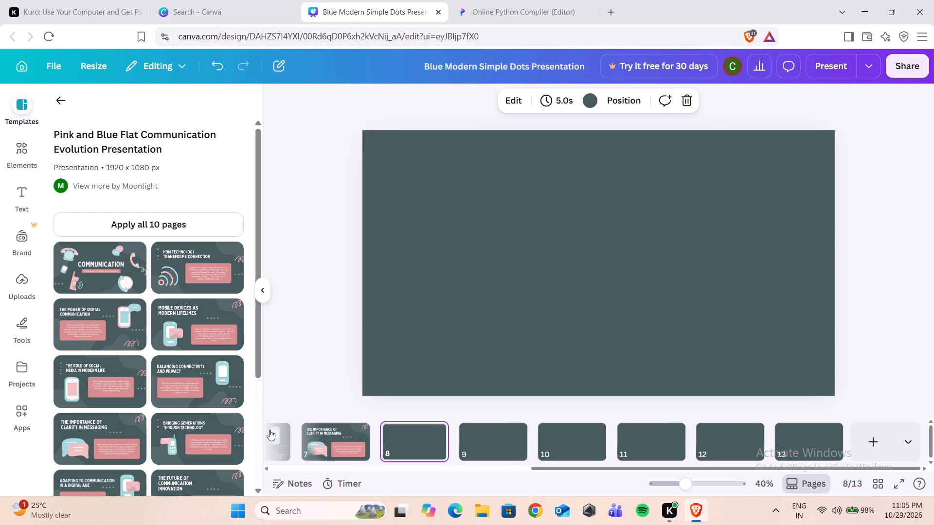
click(229, 433)
scroll(229, 433, down, 2)
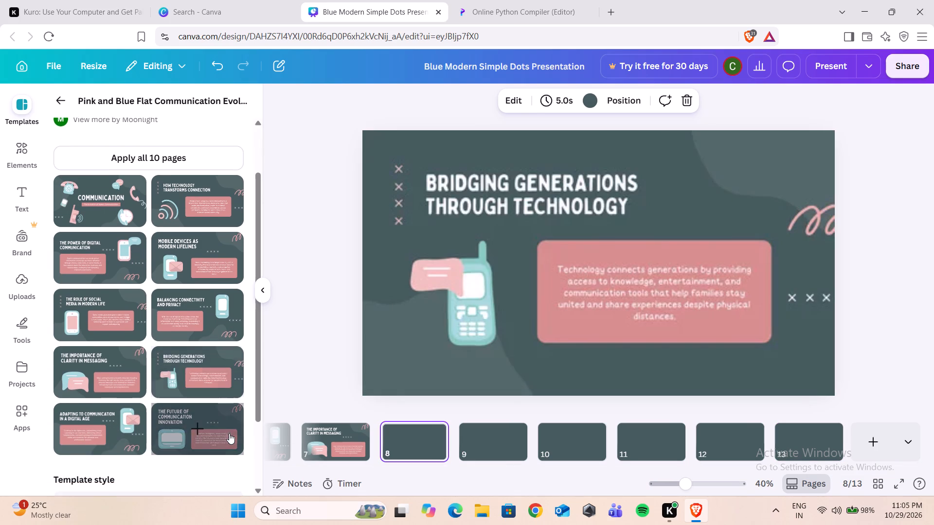
scroll(229, 433, down, 1)
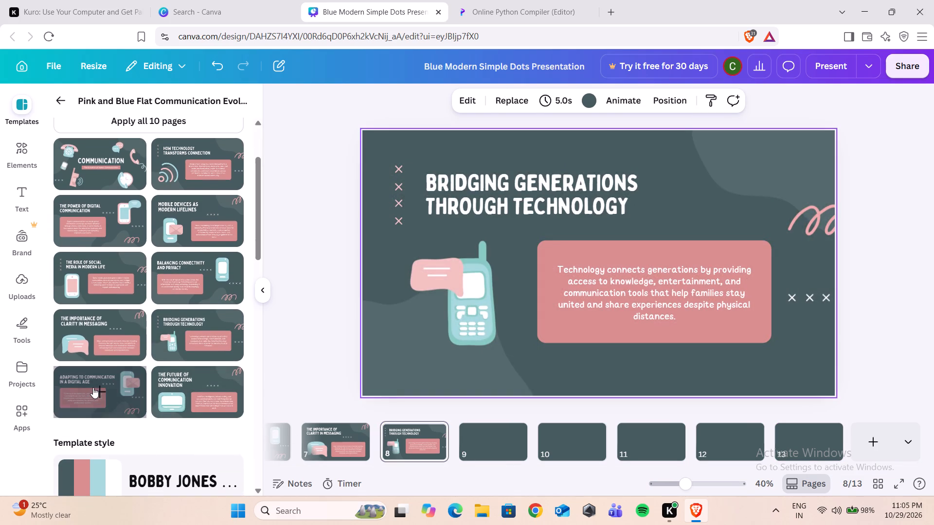
key(Right)
click(93, 387)
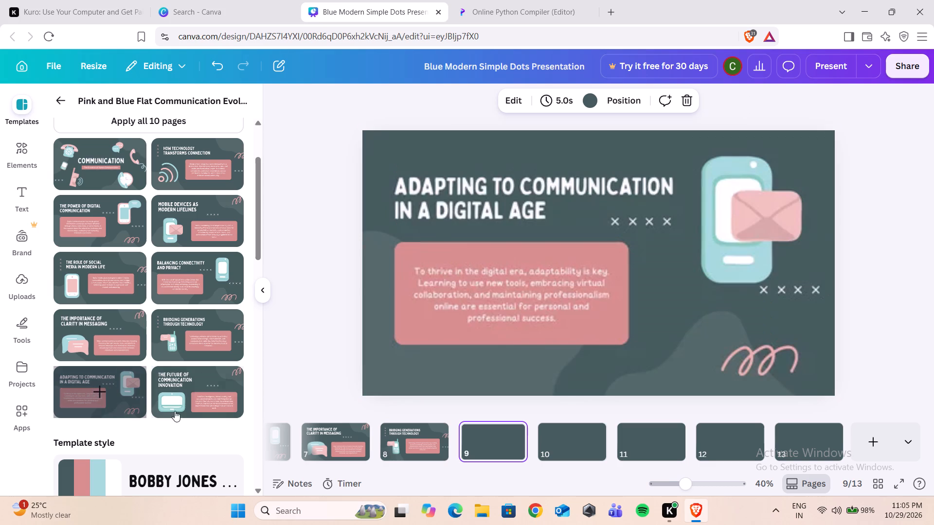
key(Right)
click(208, 402)
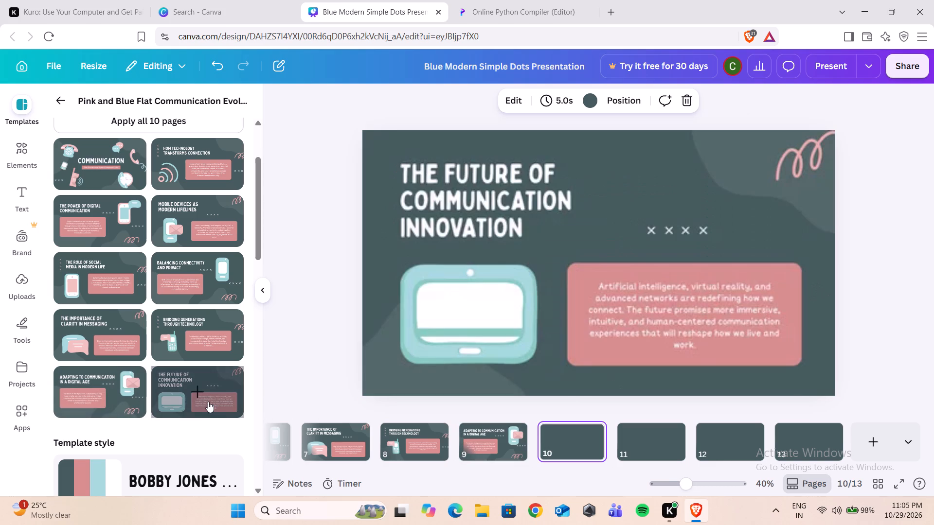
Apply the cover layout of the Purple and Pink Illustrated How Technology Changes the Way We Live template to page 11.
scroll(190, 382, down, 3)
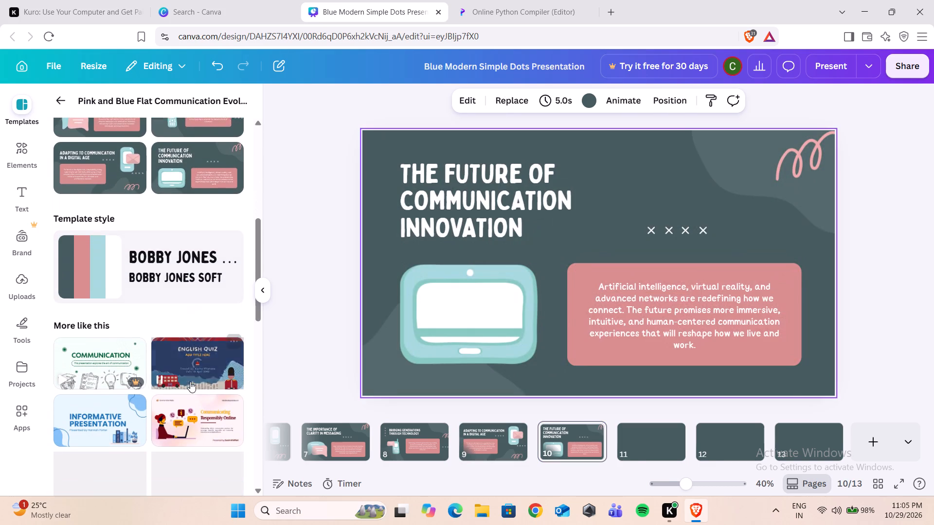
scroll(190, 382, down, 2)
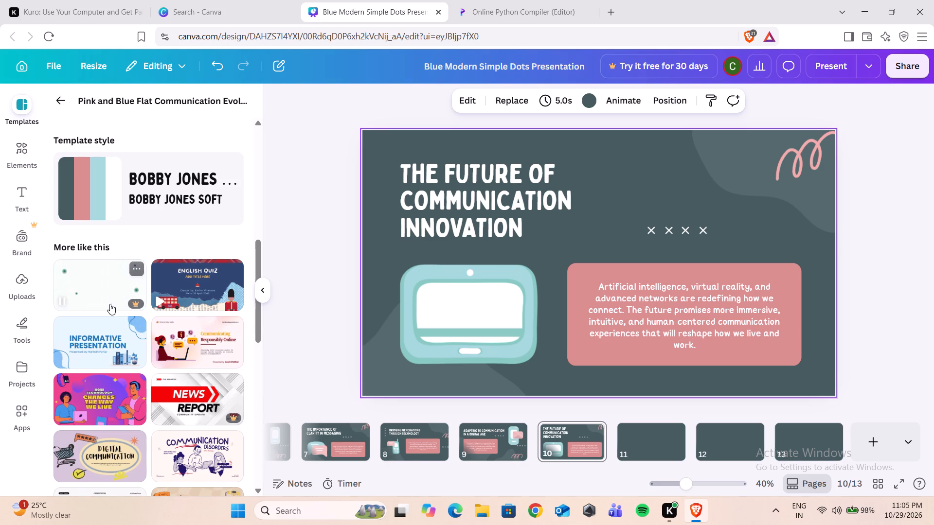
click(110, 391)
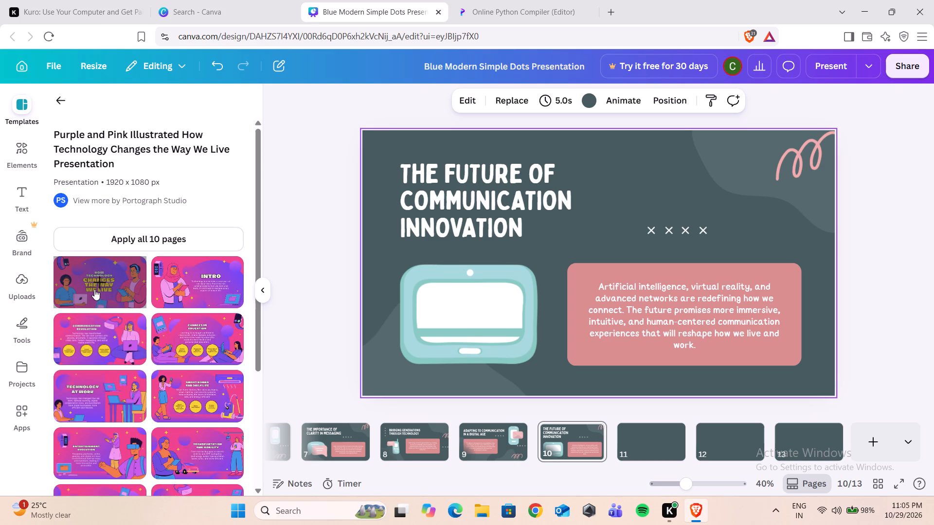
key(Right)
key(Right)
key(Right)
key(Right)
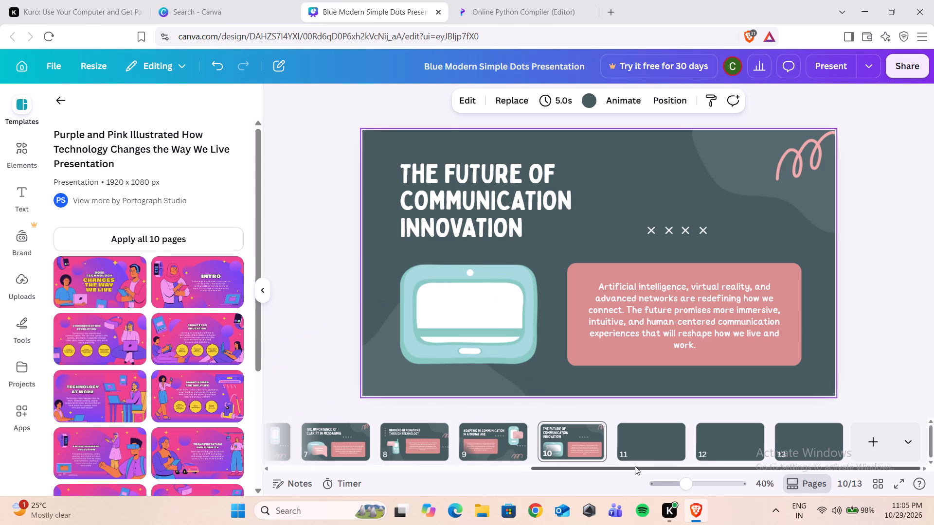
click(638, 447)
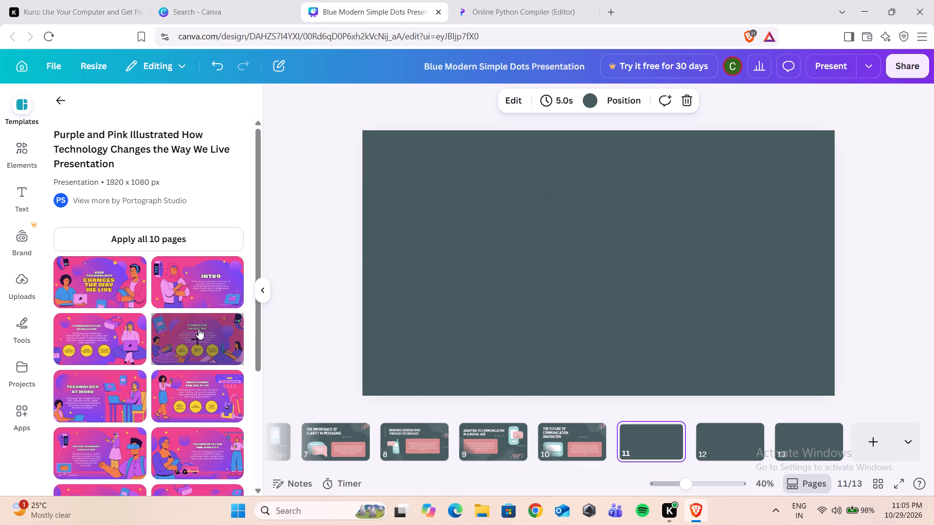
click(117, 297)
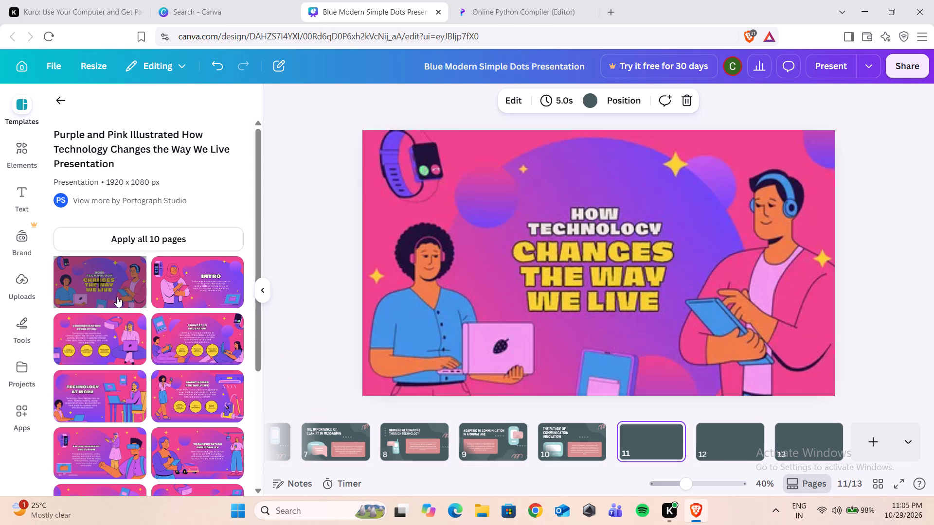
Apply the template's Intro layout to page 12, replace it with Communication Revolution, and fill page 13 with Changes in Education.
key(0)
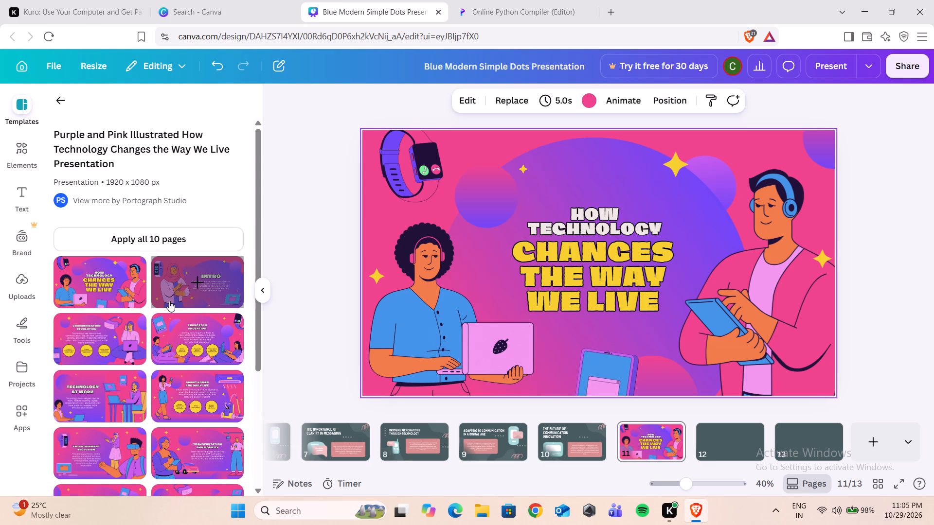
key(Right)
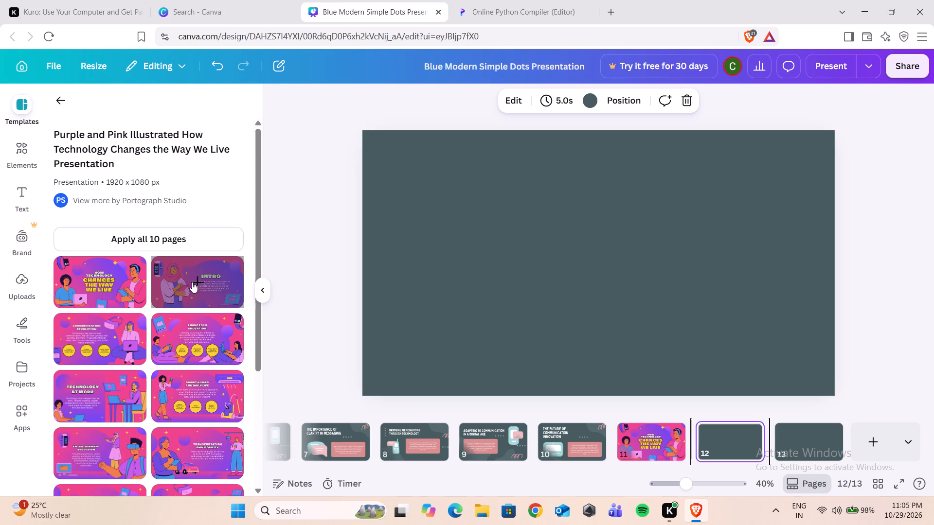
click(192, 280)
key(Right)
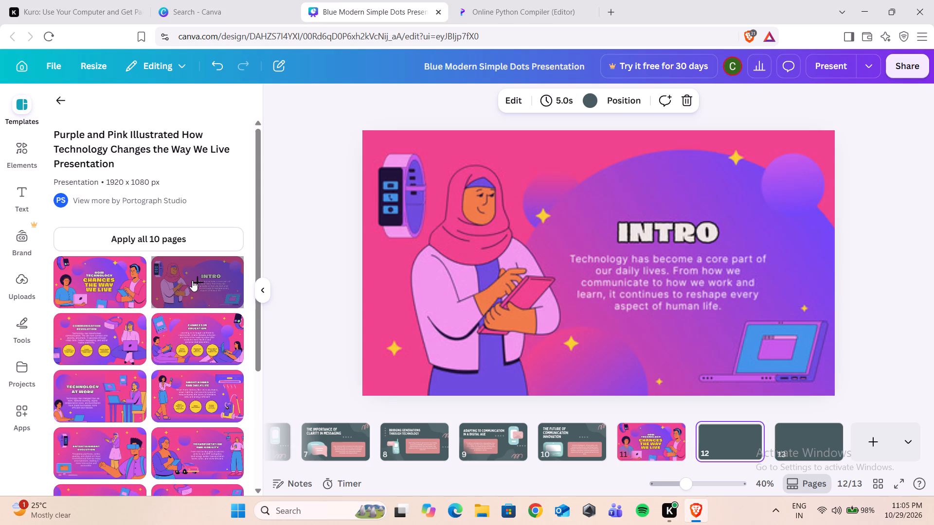
click(92, 321)
key(Right)
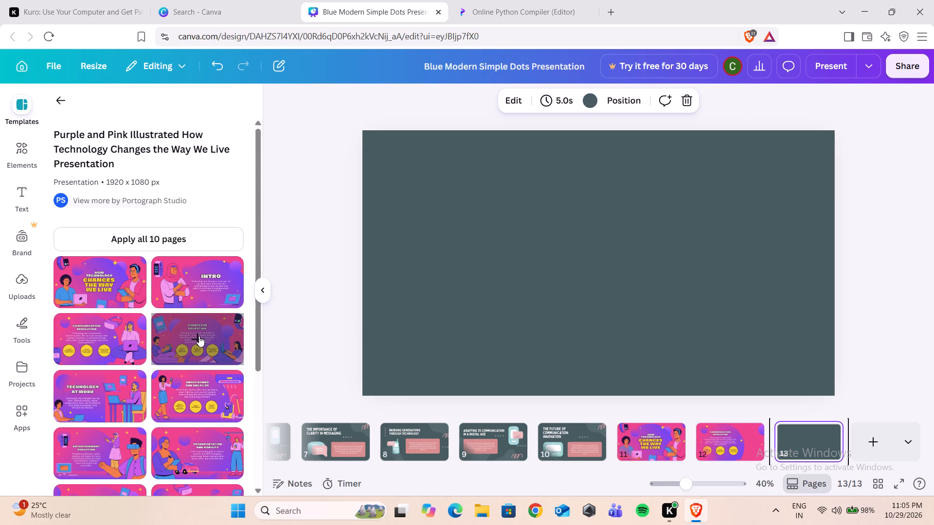
click(199, 336)
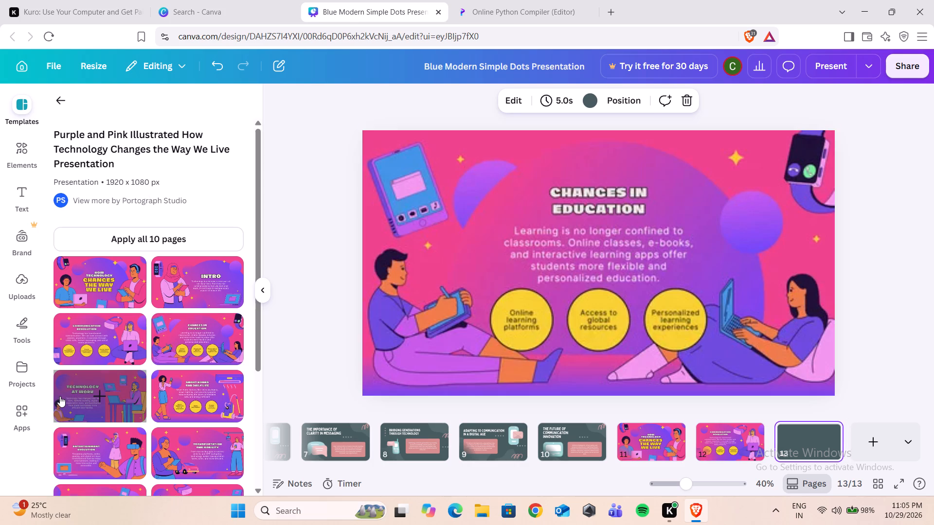
key(Right)
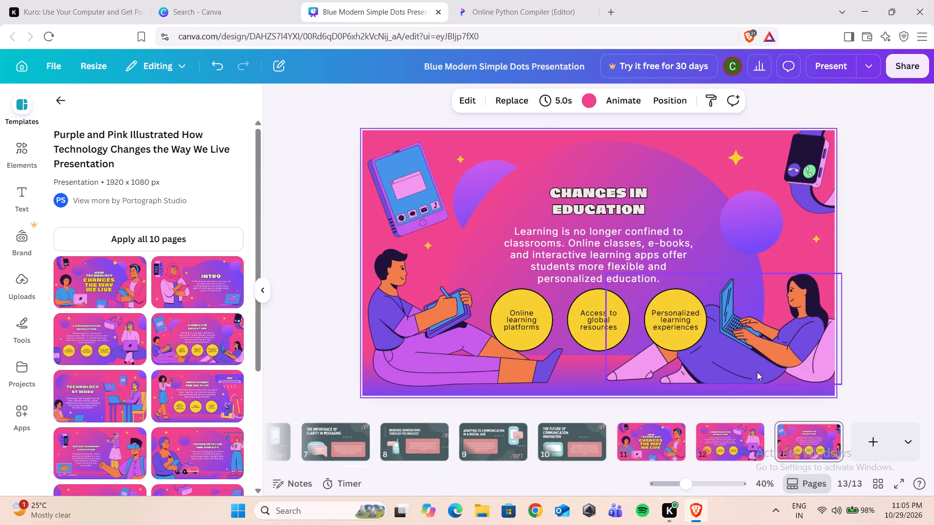
Add seven blank pages to the presentation after page 13.
click(863, 438)
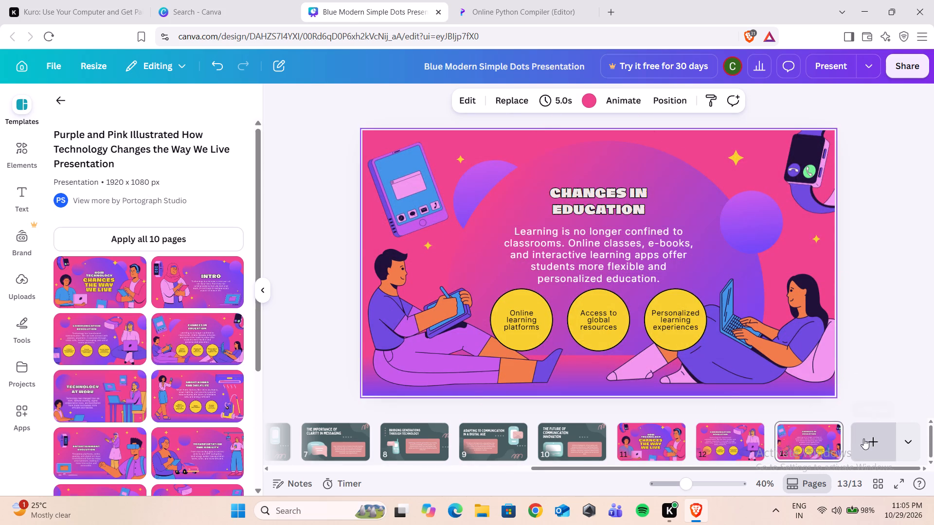
click(863, 438)
click(863, 438)
click(863, 438)
click(863, 438)
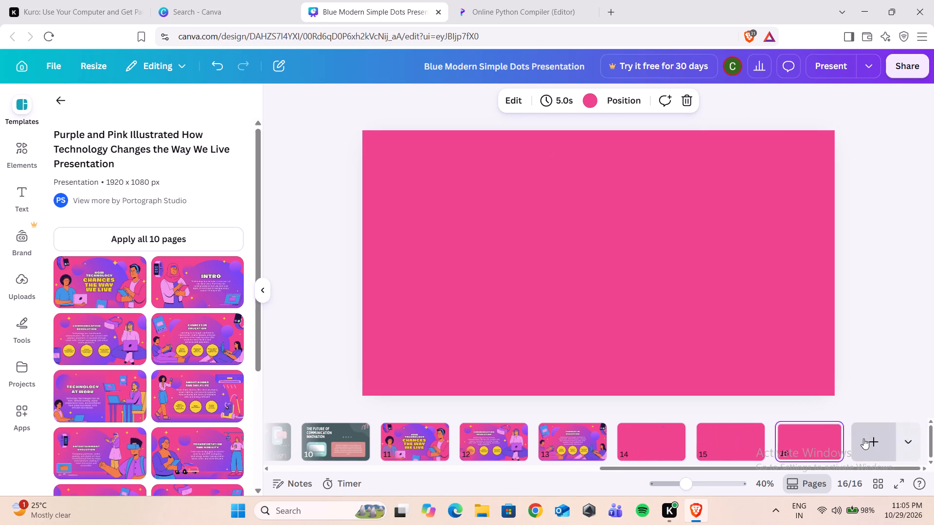
click(863, 438)
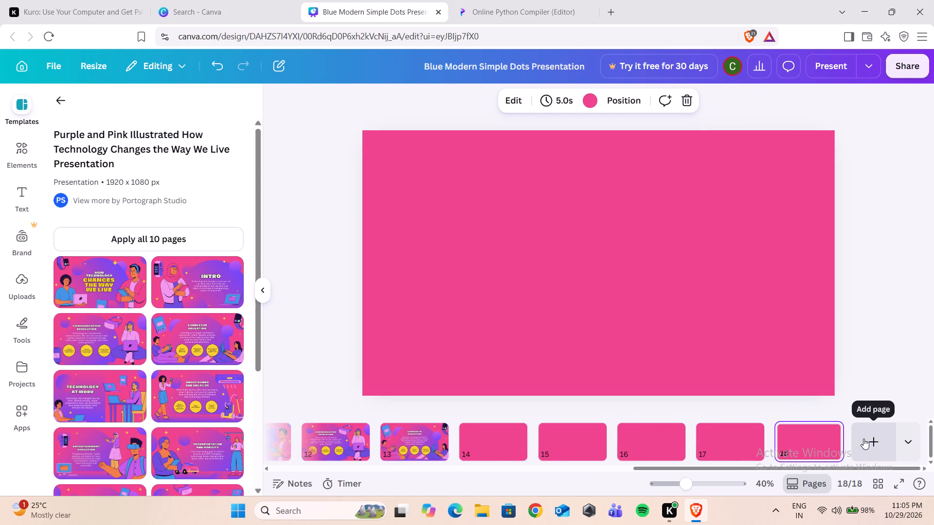
click(863, 438)
click(863, 438)
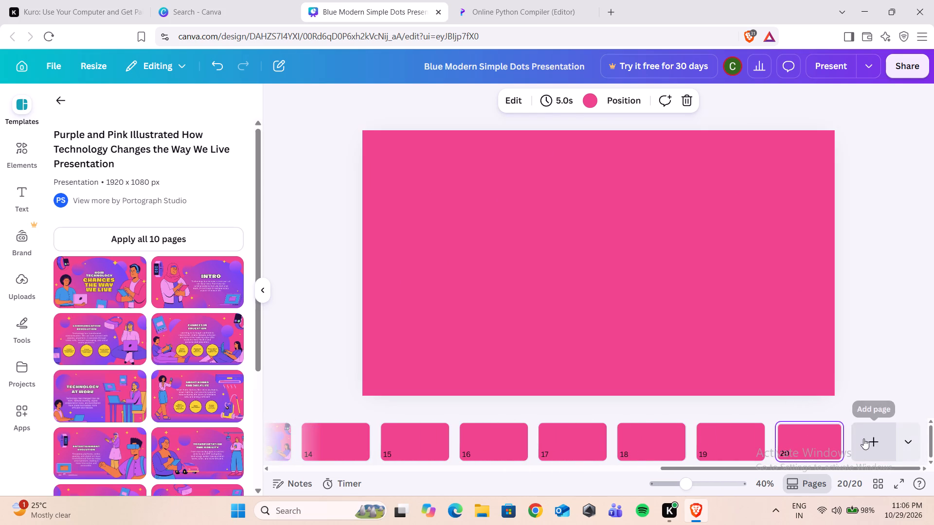
Fill pages 14 to 17 with the Technology at Work, Smart Homes and Daily Life, Entertainment Evolution and Transportation and Mobility layouts, in that order.
click(317, 456)
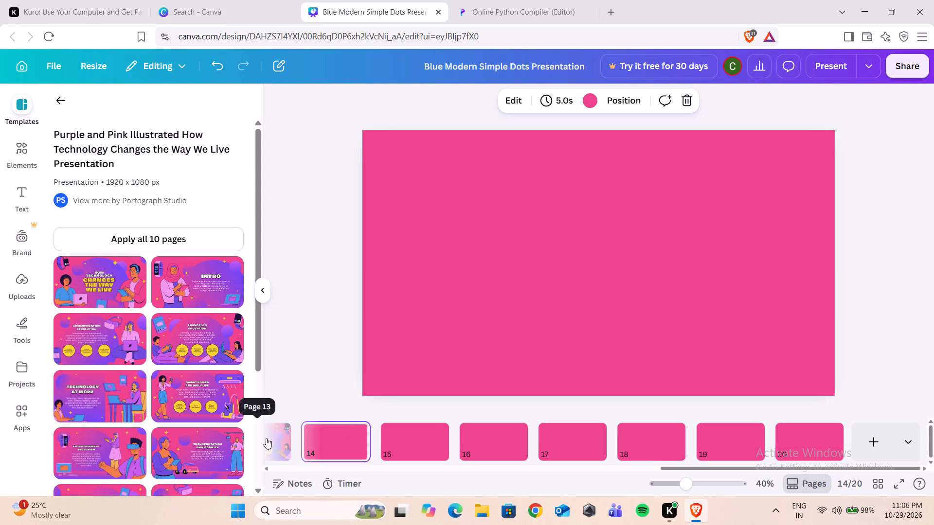
scroll(304, 438, right, 1)
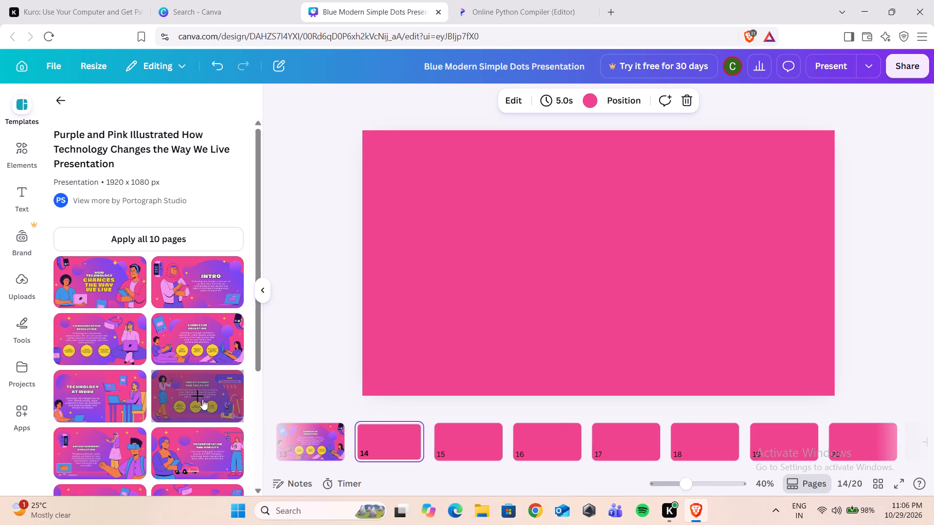
click(115, 406)
key(Right)
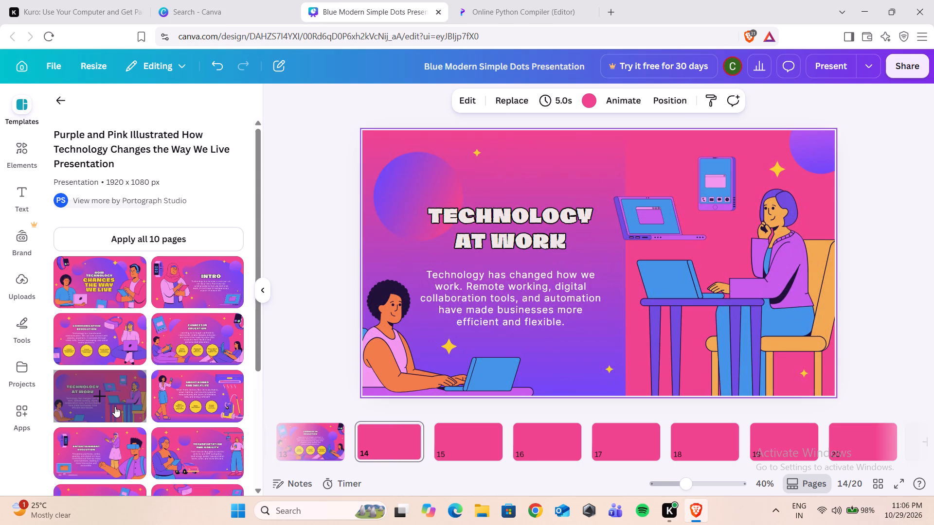
key(Right)
click(179, 389)
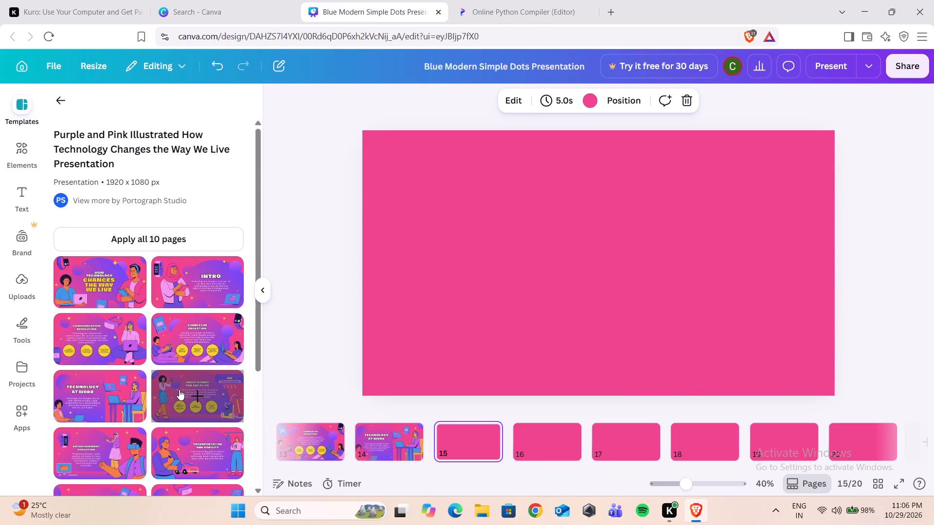
key(Right)
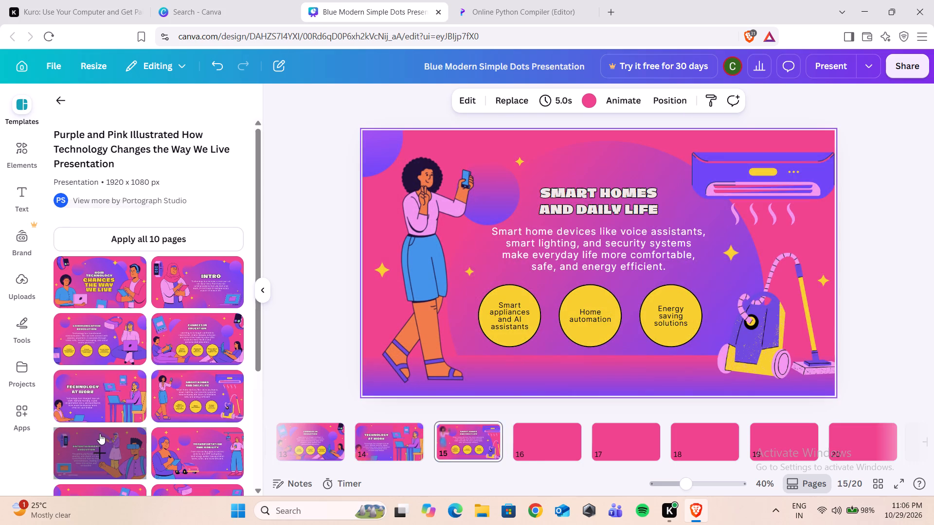
key(Right)
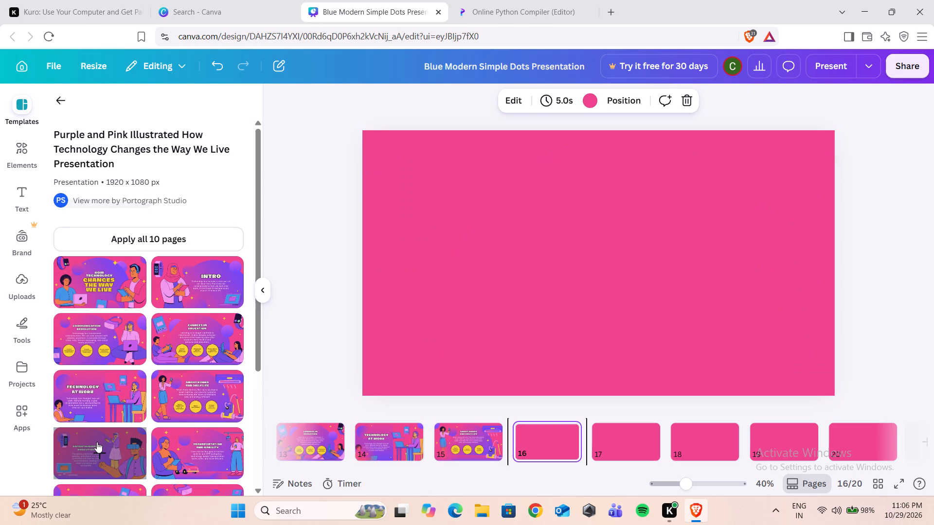
click(97, 442)
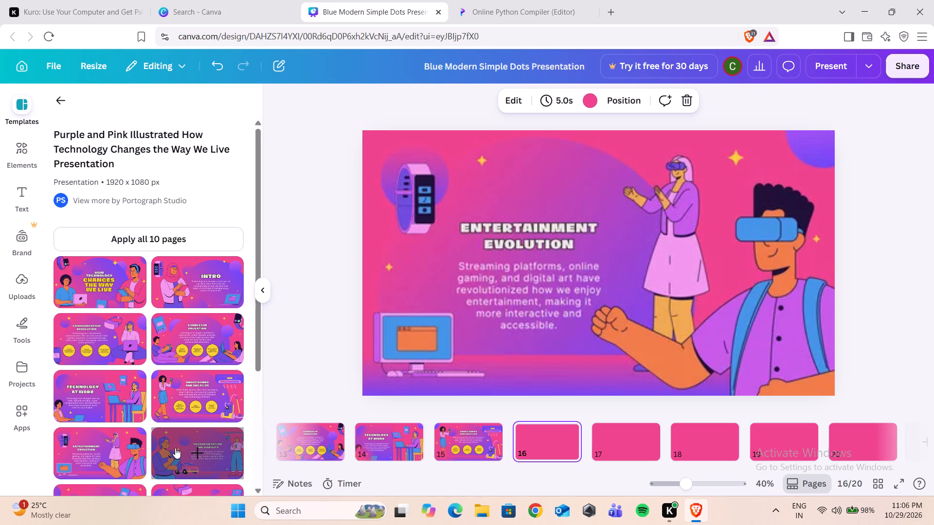
key(Right)
click(175, 448)
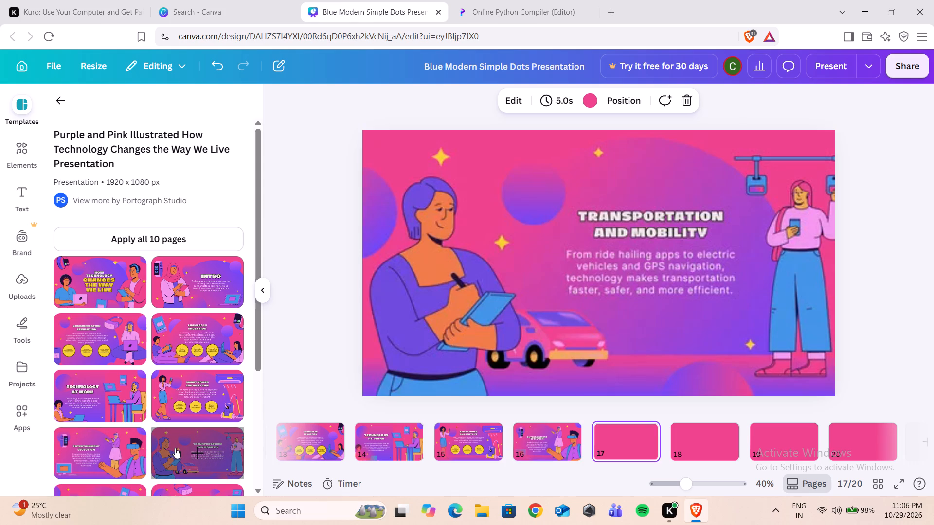
Fill page 18 with the template's Conclusion: Embrace, Adapt, Balance layout and page 19 with its Thank You layout.
scroll(161, 458, down, 2)
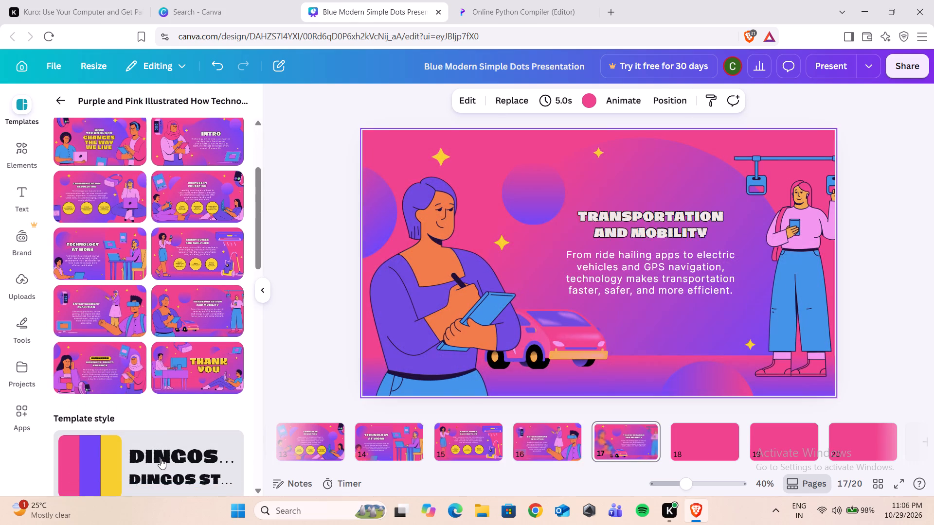
key(Right)
click(107, 365)
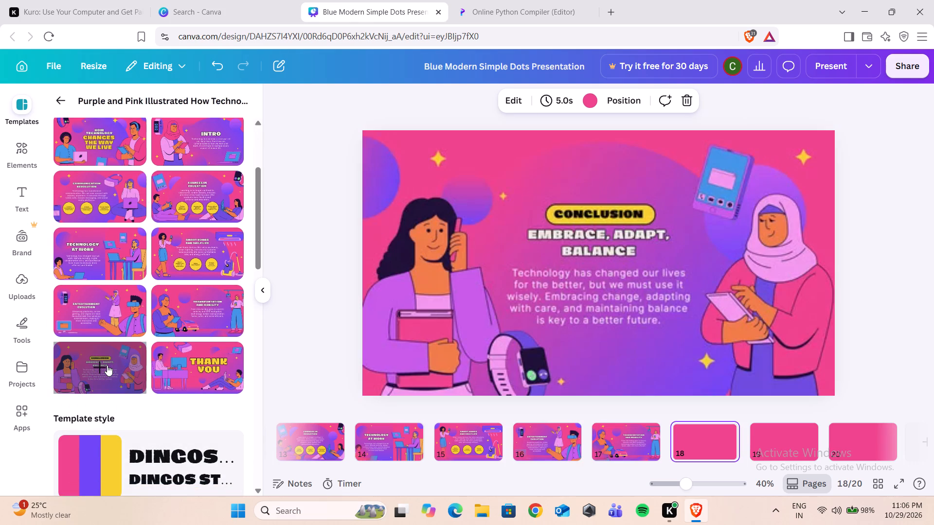
key(Right)
key(Right)
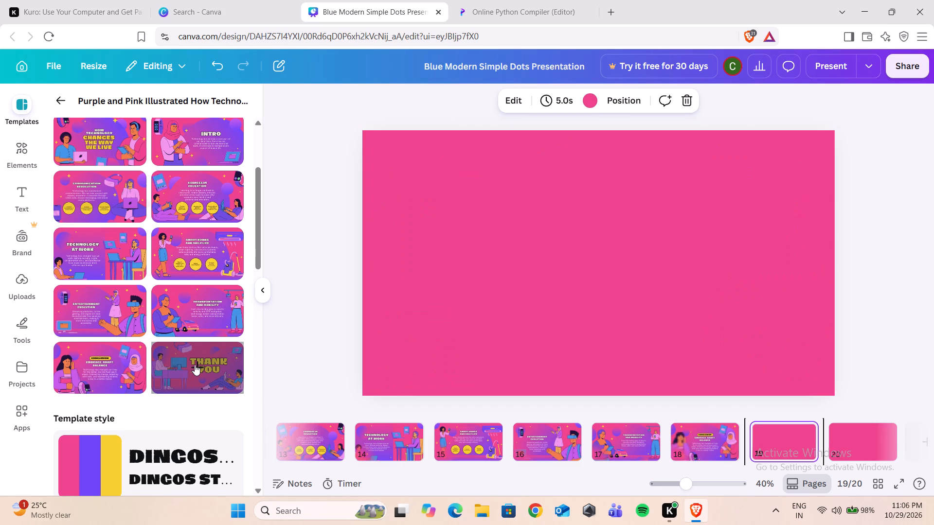
click(195, 365)
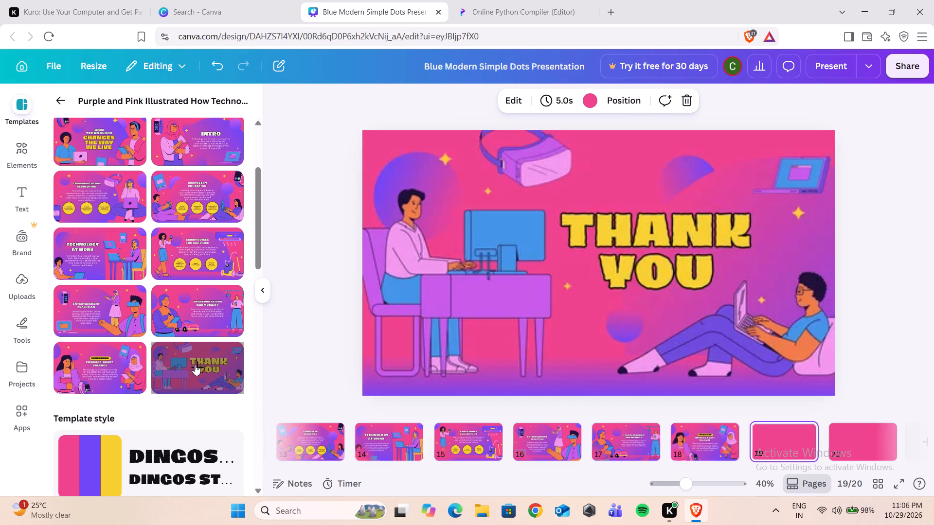
On page 1, move the row of X marks to the page's upper-right corner and the speech bubbles to its lower-left corner.
scroll(160, 321, right, 1)
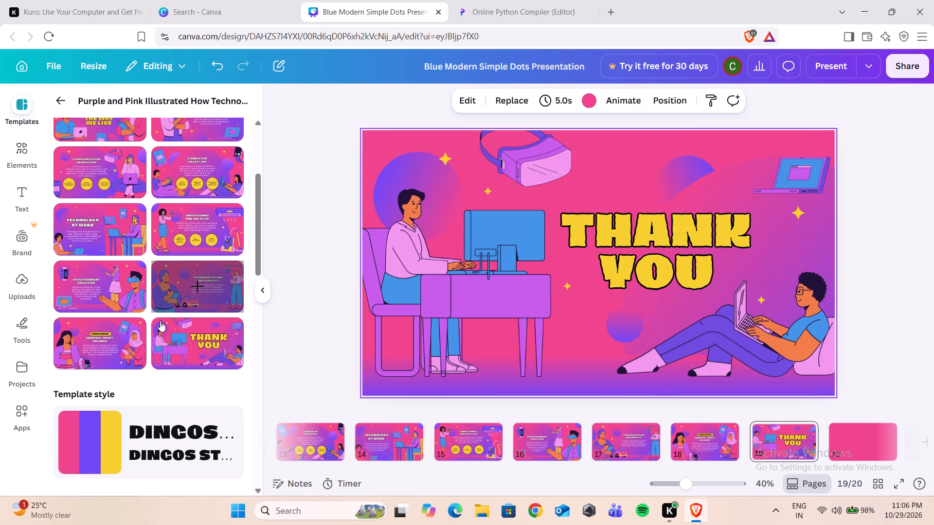
scroll(160, 321, right, 1)
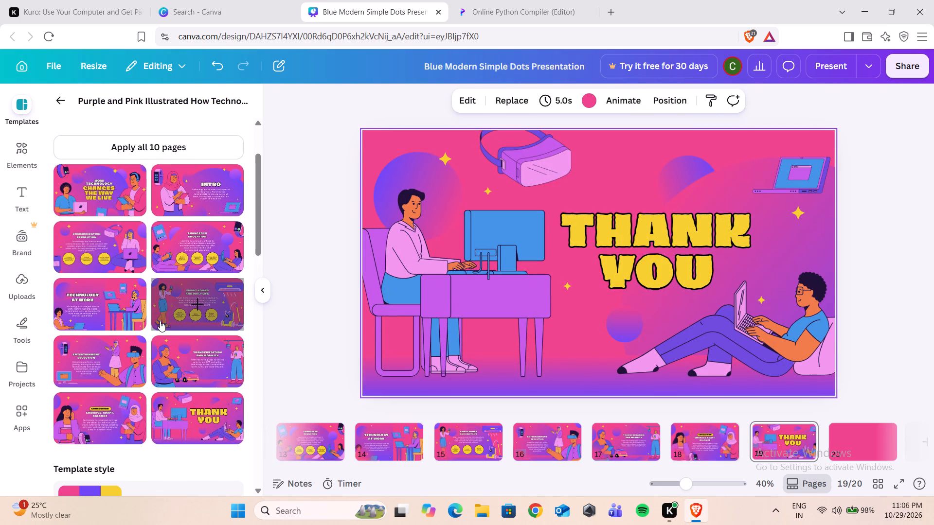
scroll(398, 442, right, 12)
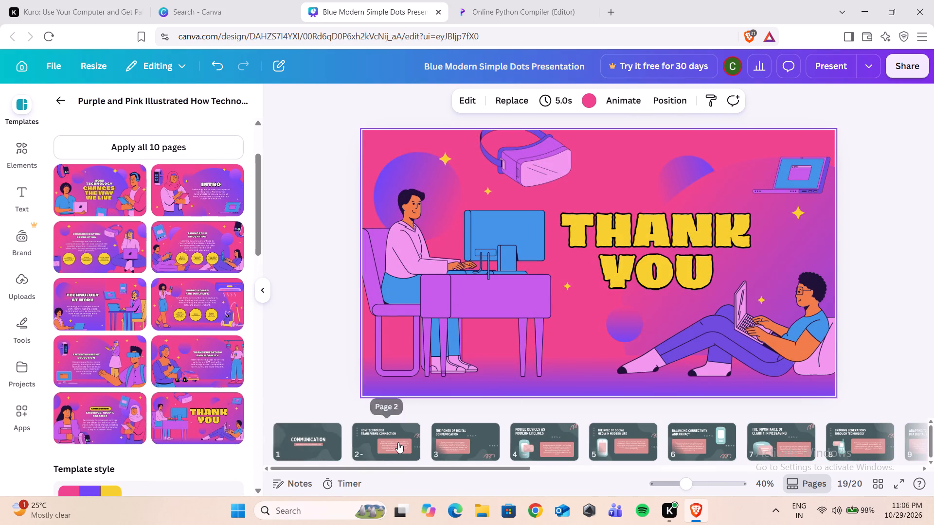
click(304, 439)
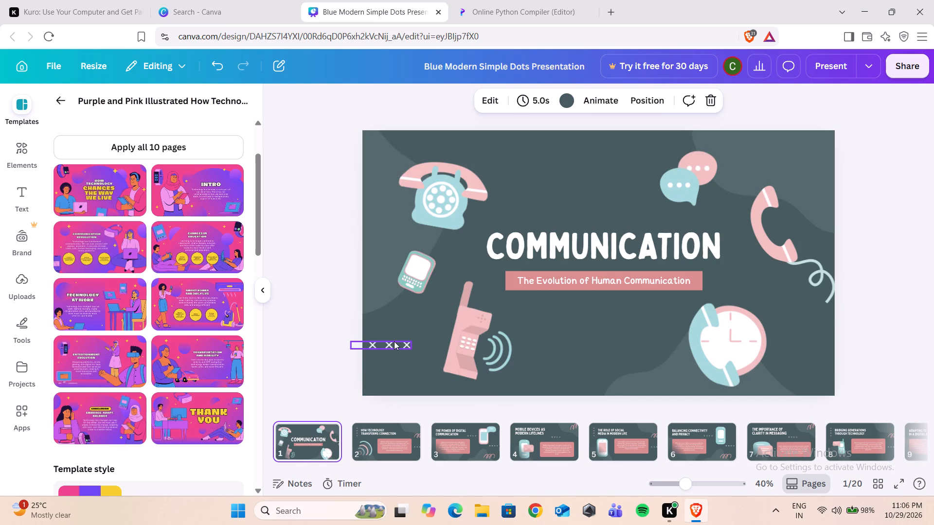
drag(394, 341, 784, 141)
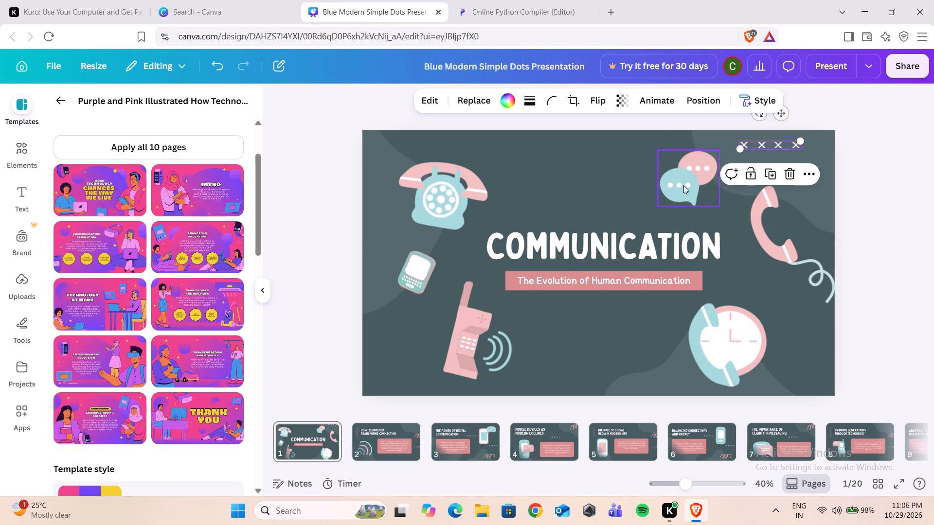
drag(683, 185, 405, 358)
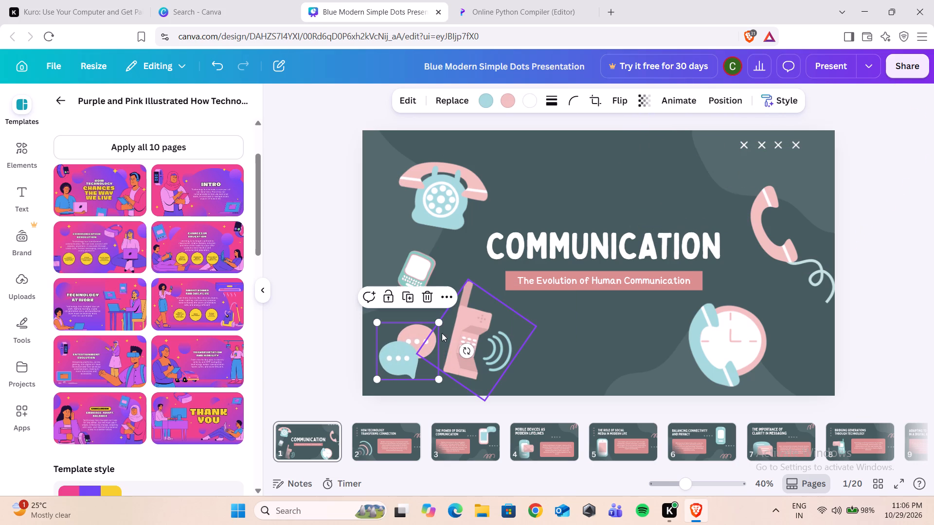
Move the pink cordless phone to the cover's upper right near the X marks, and the small mobile phone above the title.
drag(474, 319, 662, 100)
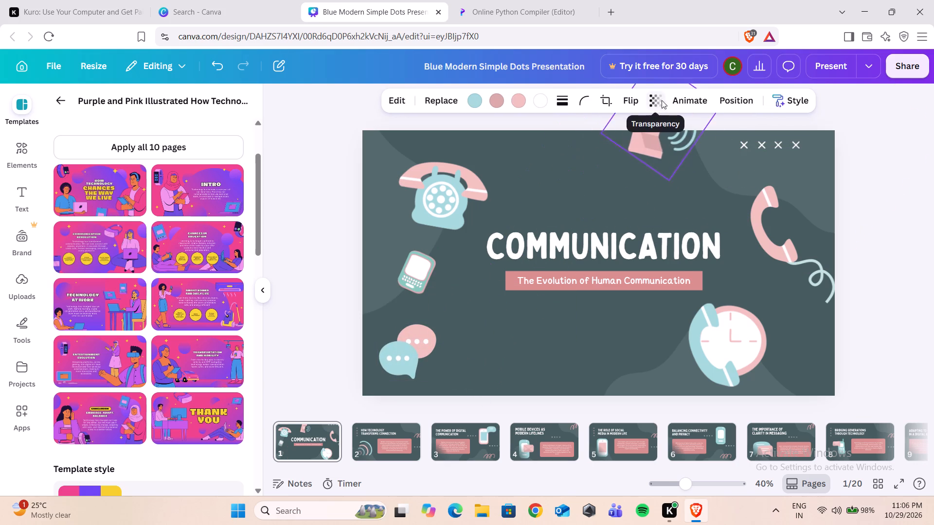
drag(662, 100, 696, 156)
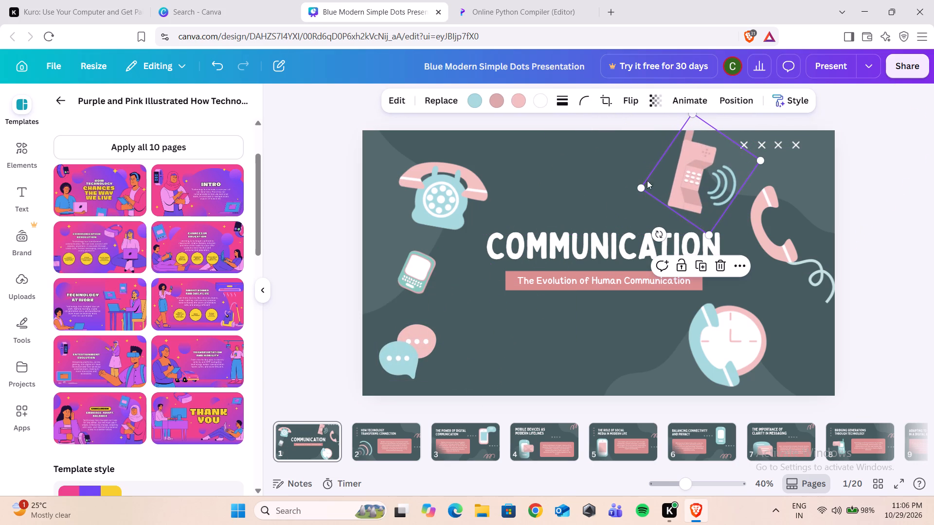
drag(427, 277, 597, 332)
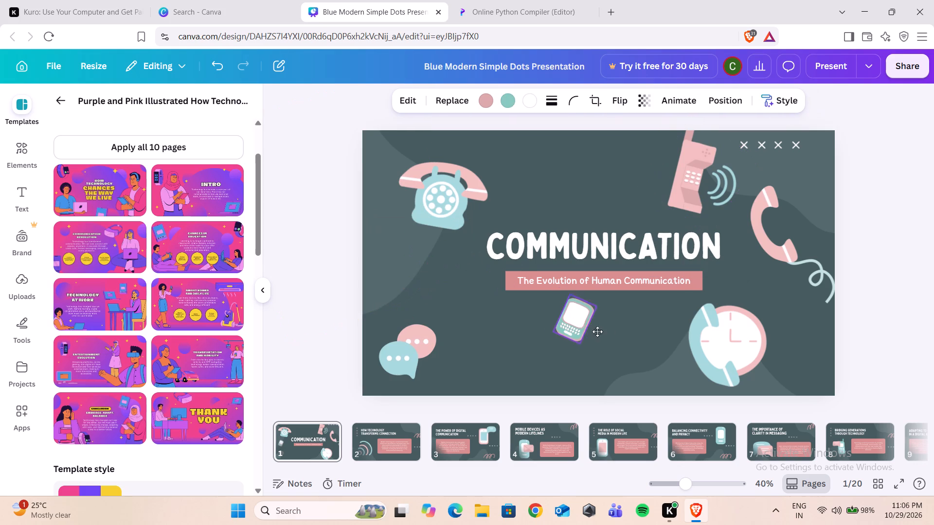
drag(597, 332, 599, 164)
On the cover page, move the pink handset with the curly cord below the subtitle, beside the speech bubbles.
drag(767, 222, 689, 255)
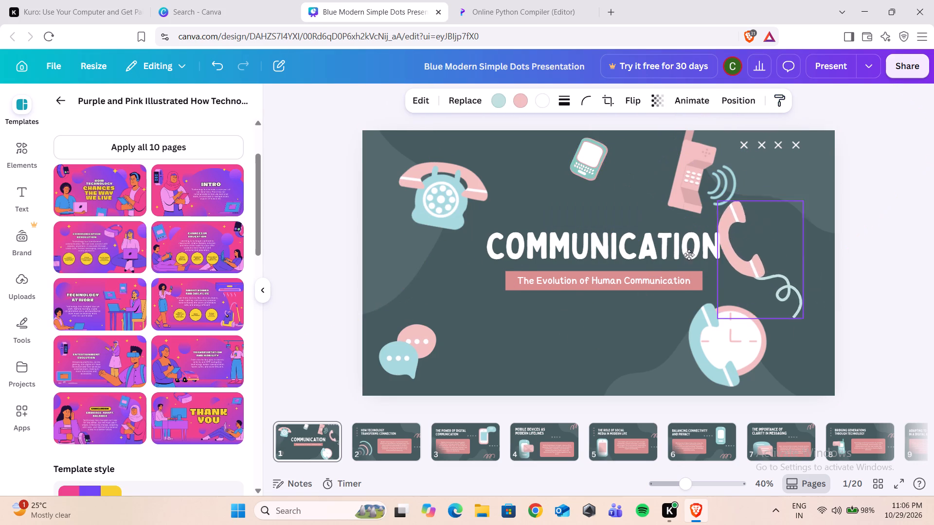
drag(689, 255, 492, 335)
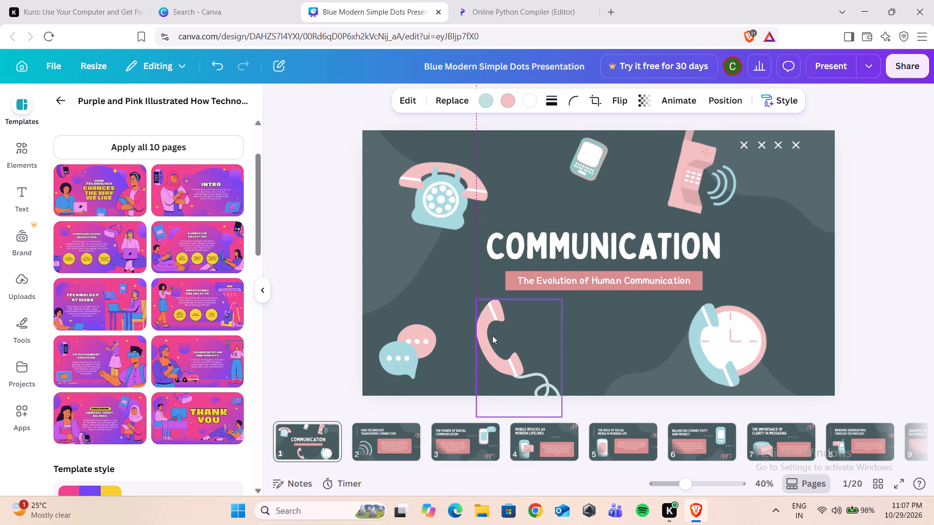
Swap the cover's rotary telephone and the clock with the blue handset, placing the telephone at lower right and the clock at upper left.
drag(429, 200, 727, 388)
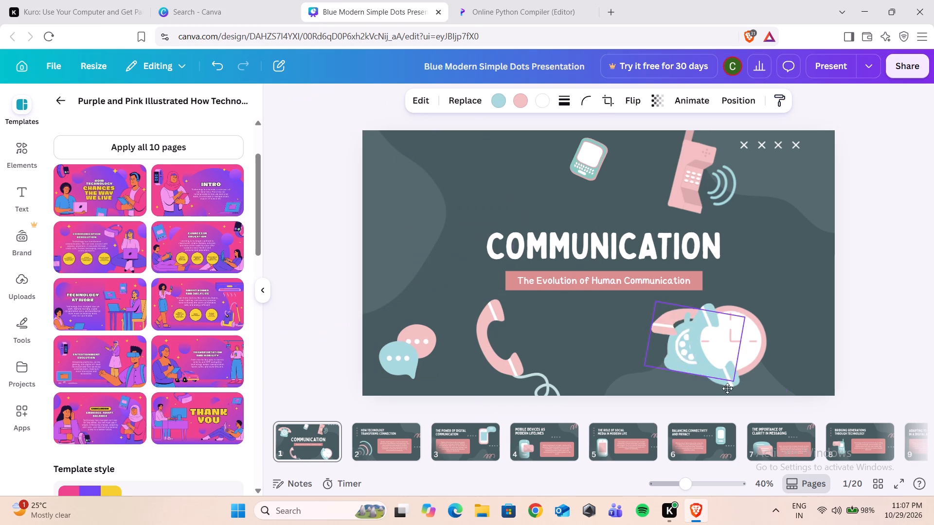
drag(727, 388, 792, 362)
drag(732, 351, 546, 322)
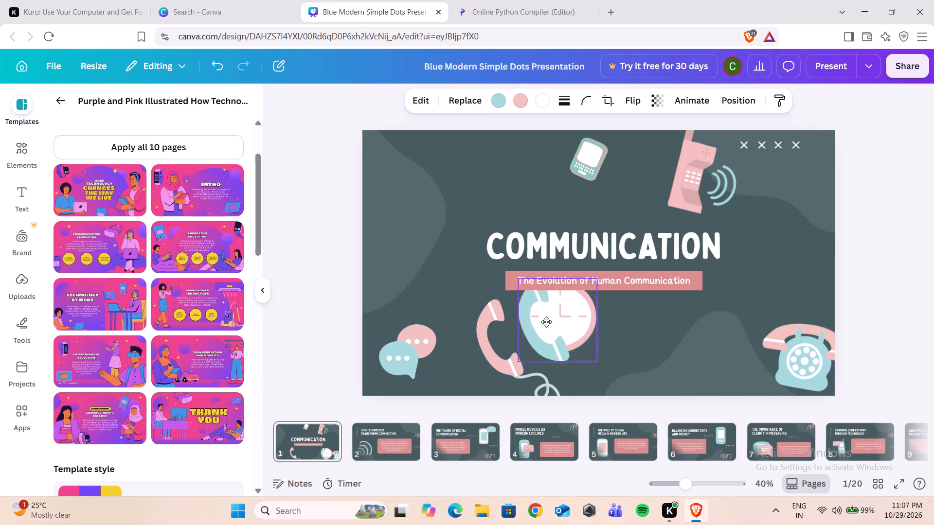
drag(546, 322, 419, 199)
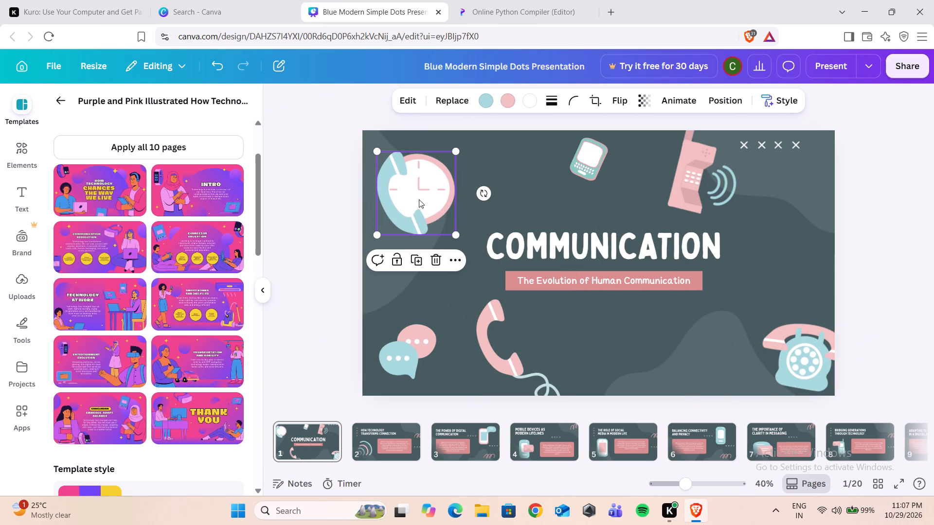
drag(783, 334, 763, 327)
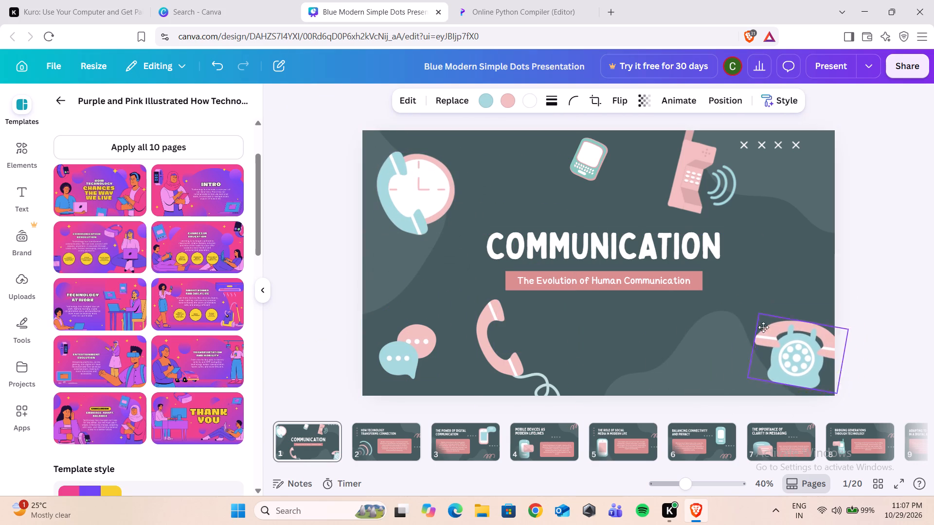
drag(763, 327, 722, 315)
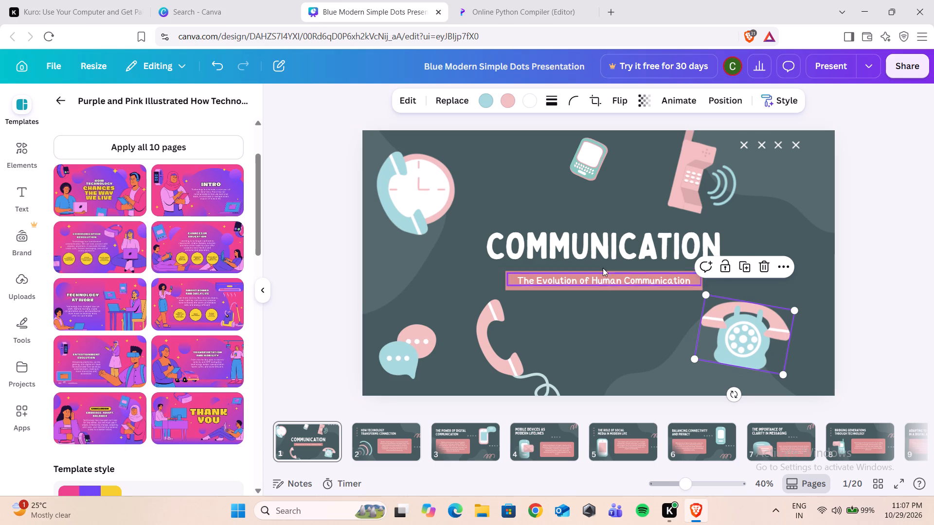
On the cover page, shift the COMMUNICATION title, the subtitle text and its pink bar slightly up and to the left.
drag(587, 243, 573, 234)
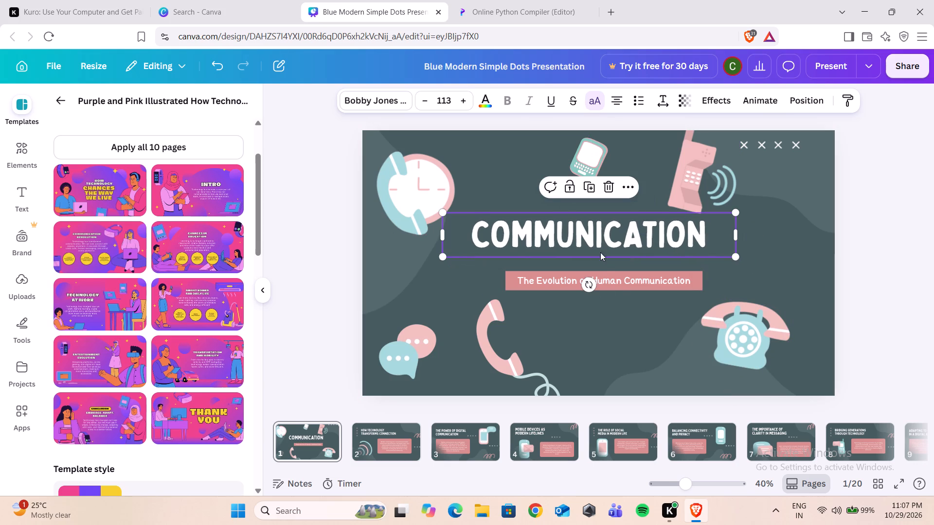
drag(618, 280, 609, 272)
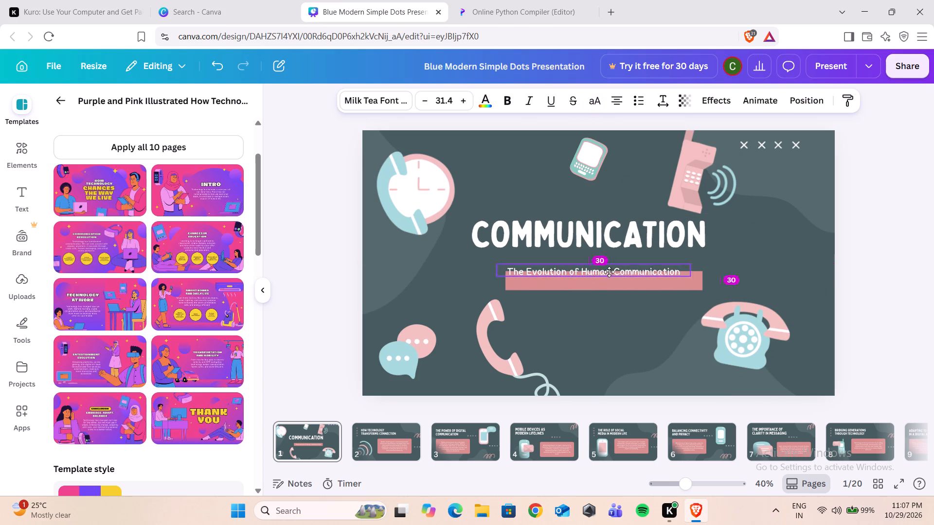
drag(609, 272, 604, 265)
drag(624, 280, 609, 265)
click(659, 326)
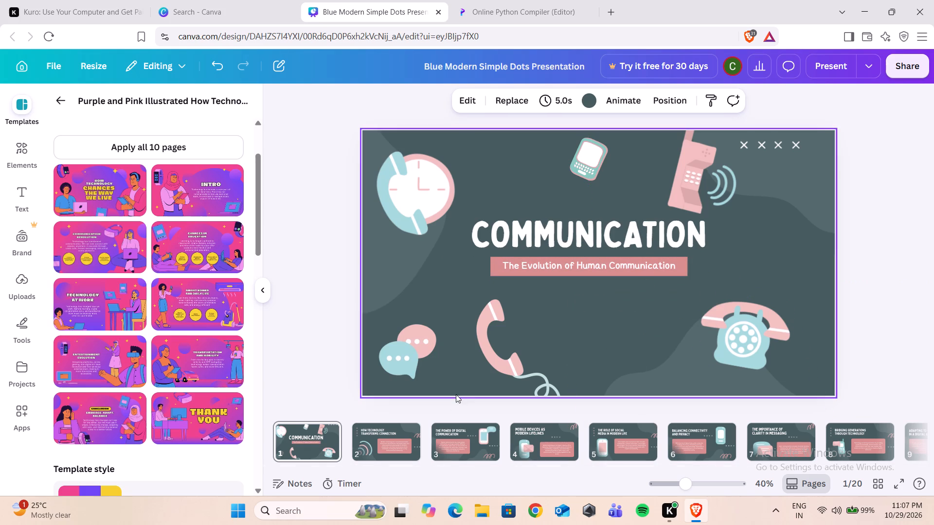
On page 2, move the blue and pink signal-waves graphic to the slide's upper-right corner, beside the heading.
click(390, 438)
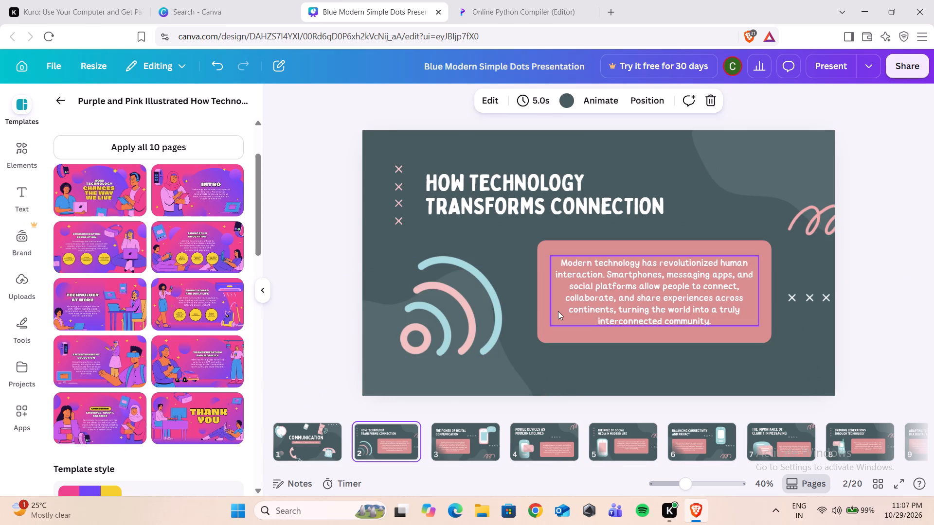
drag(429, 292, 717, 129)
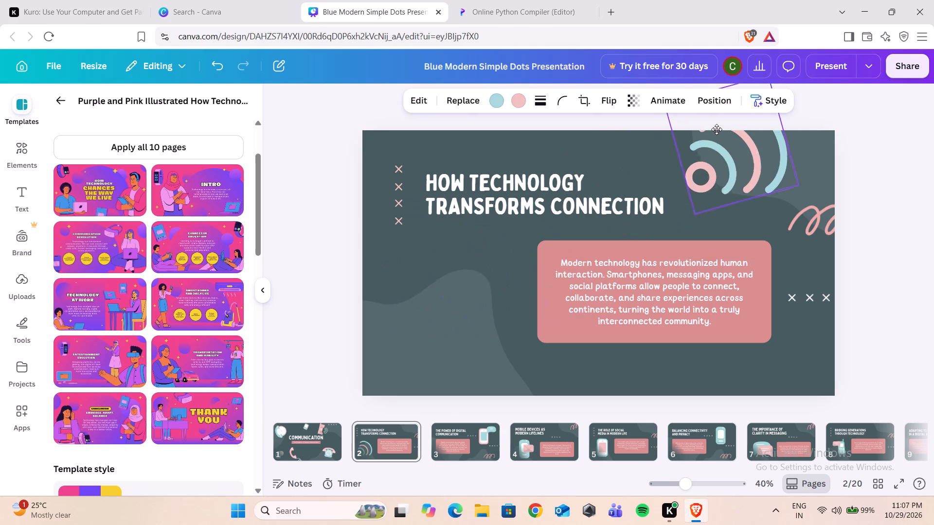
drag(717, 129, 719, 130)
Move page 2's pink rounded box to the slide's lower-left corner and place the body paragraph back inside it.
drag(599, 244, 448, 283)
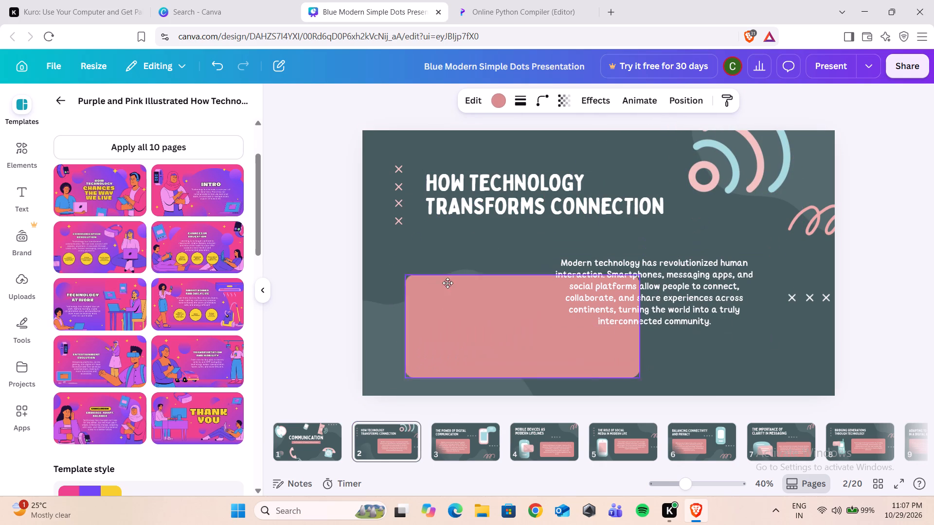
drag(448, 283, 436, 287)
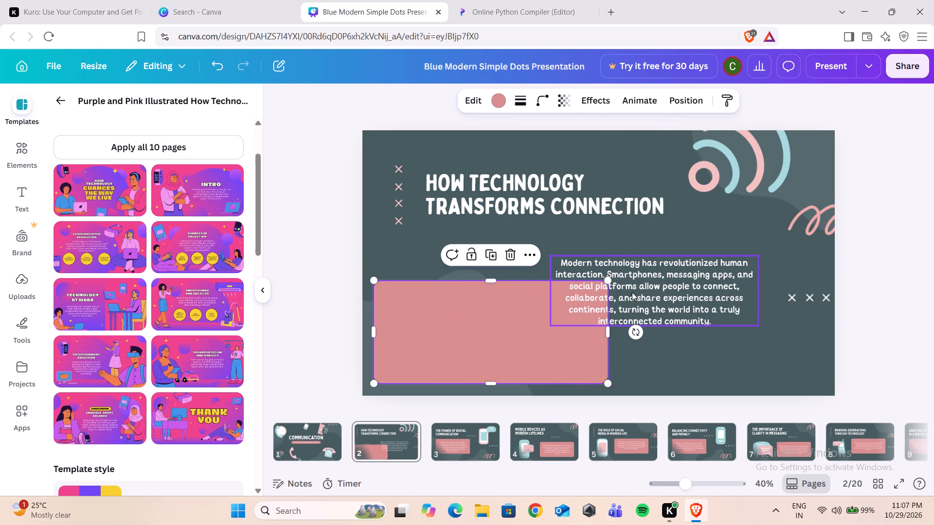
drag(632, 292, 472, 331)
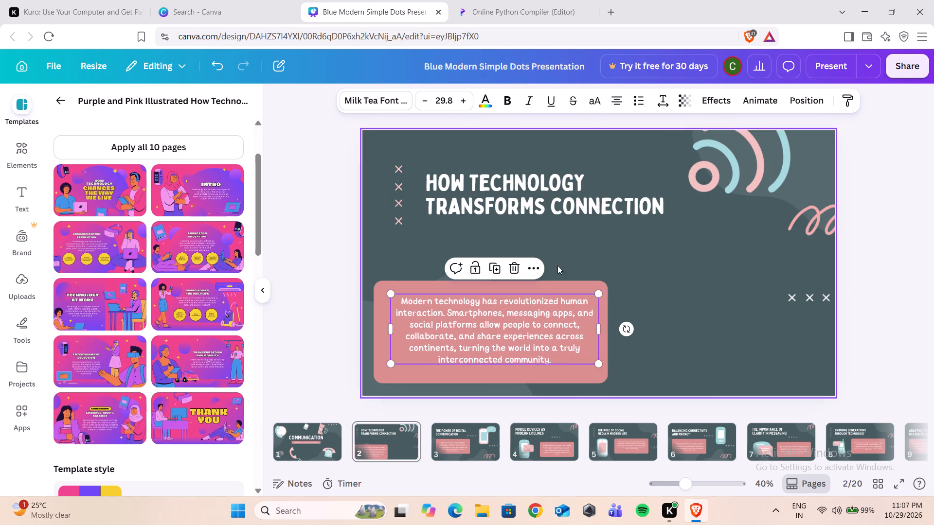
Lower the heading "How Technology Transforms Connection" and the vertical column of X marks to sit just above the pink box.
click(551, 207)
drag(551, 207, 548, 242)
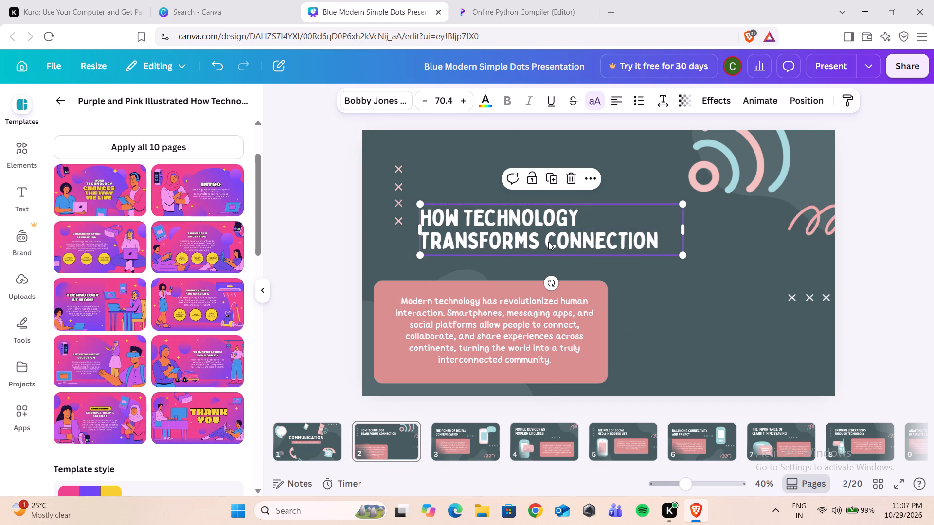
drag(396, 219, 397, 249)
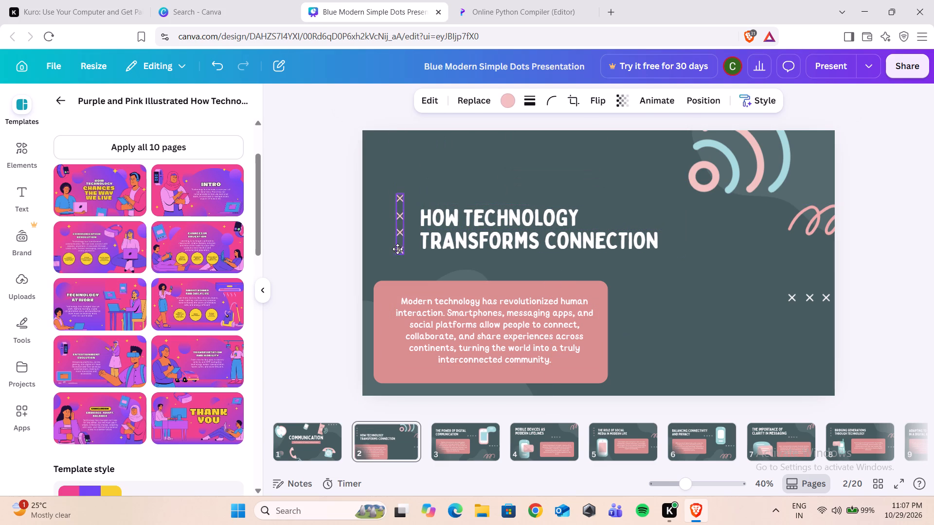
drag(397, 249, 397, 252)
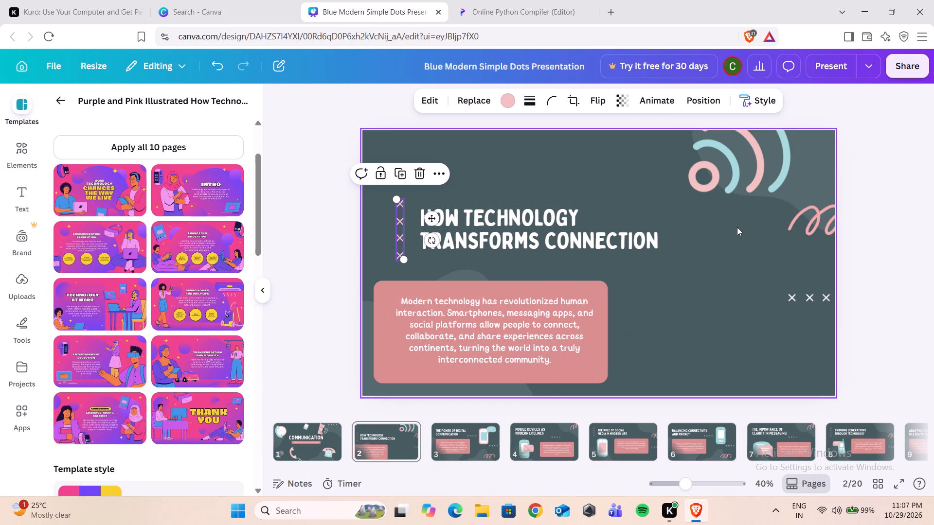
On page 2, move the signal-wave graphic down to the space beside the pink text box.
drag(734, 167, 701, 339)
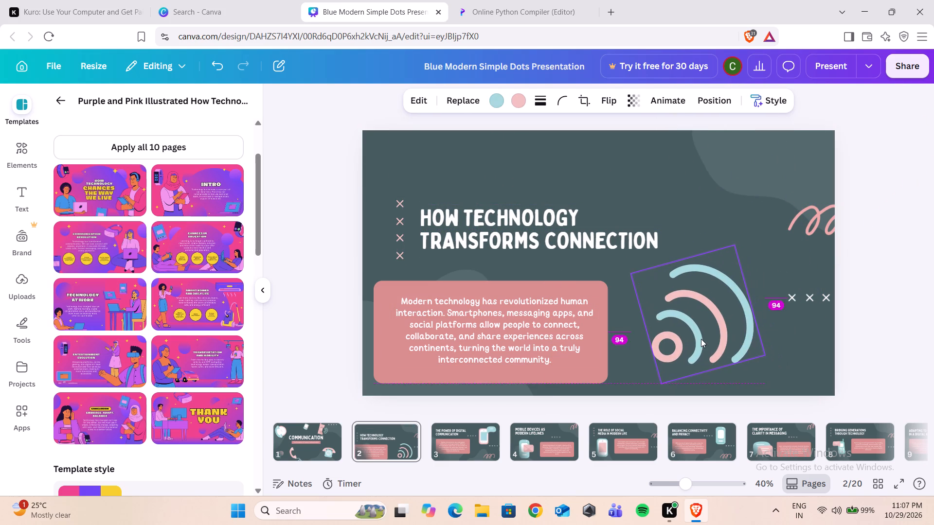
Move the pink squiggle on page 2 from the right edge to the page's upper-left corner.
drag(808, 238, 800, 226)
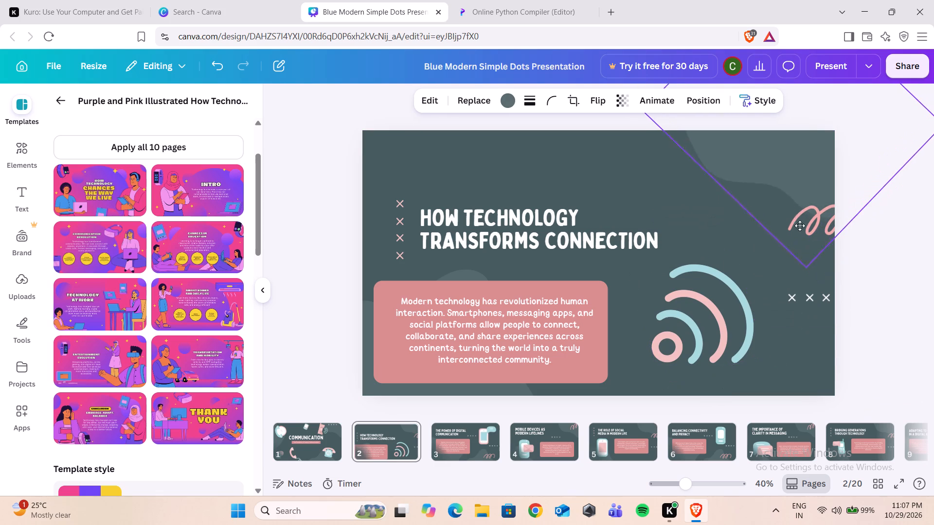
drag(800, 226, 799, 235)
drag(814, 219, 807, 206)
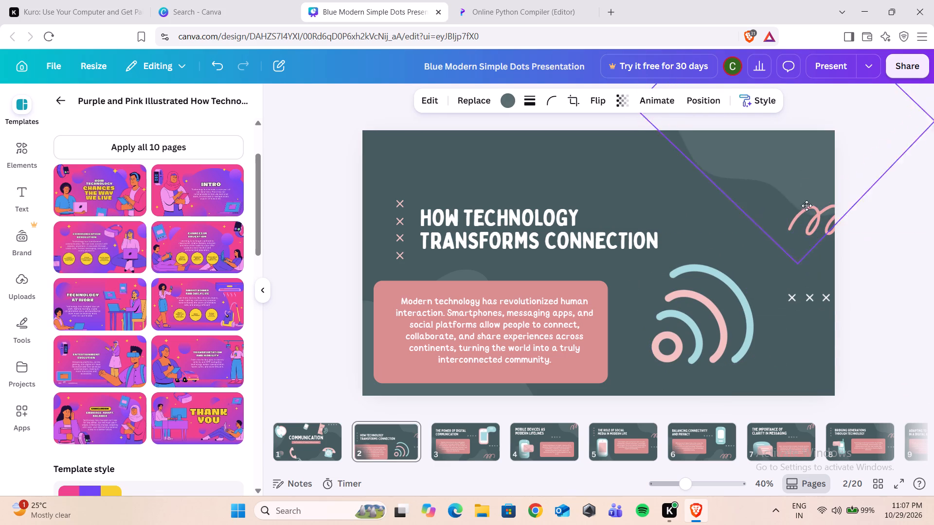
drag(807, 206, 803, 226)
triple_click(803, 226)
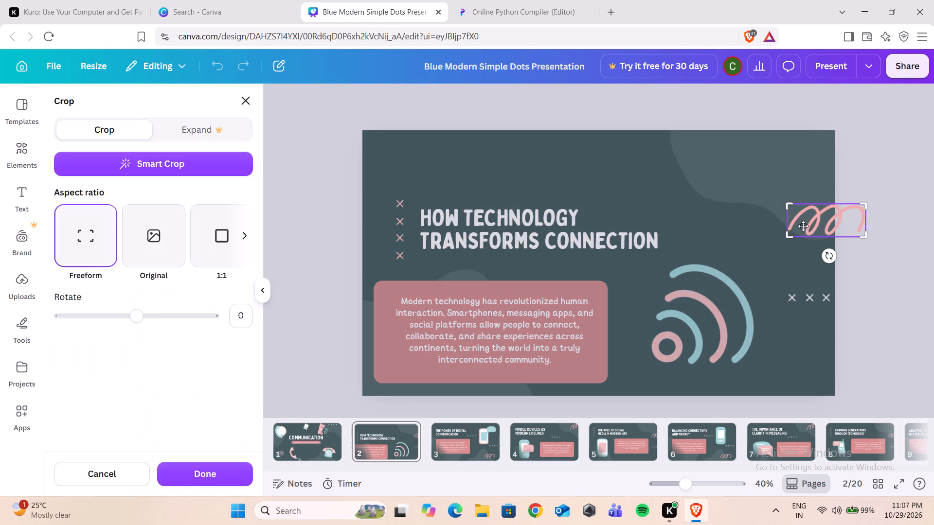
click(803, 226)
triple_click(803, 226)
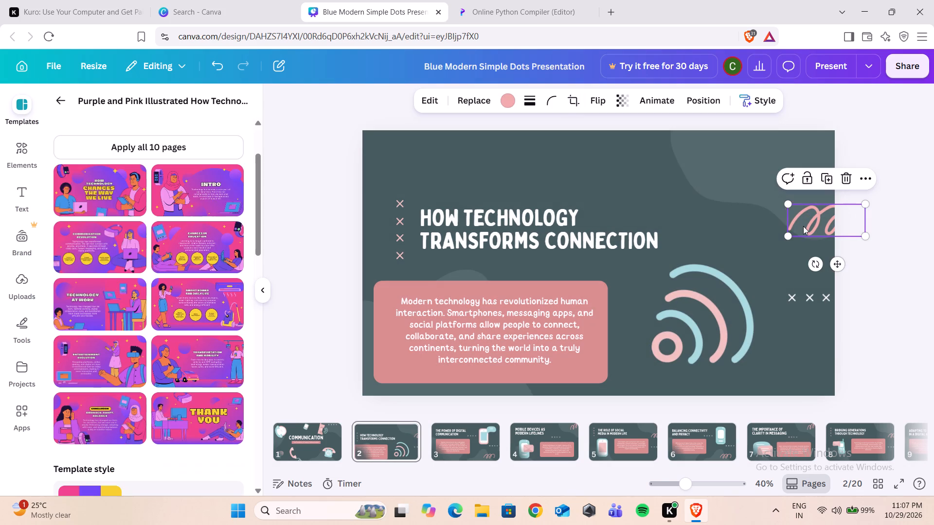
drag(803, 226, 682, 190)
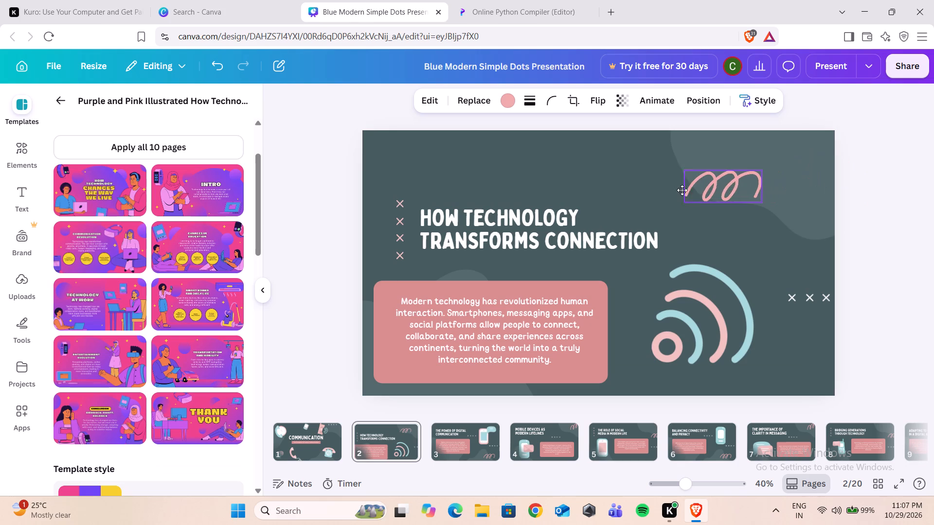
drag(682, 190, 363, 157)
Move the horizontal row of white X marks on page 2 to the page's upper right.
drag(808, 300, 804, 298)
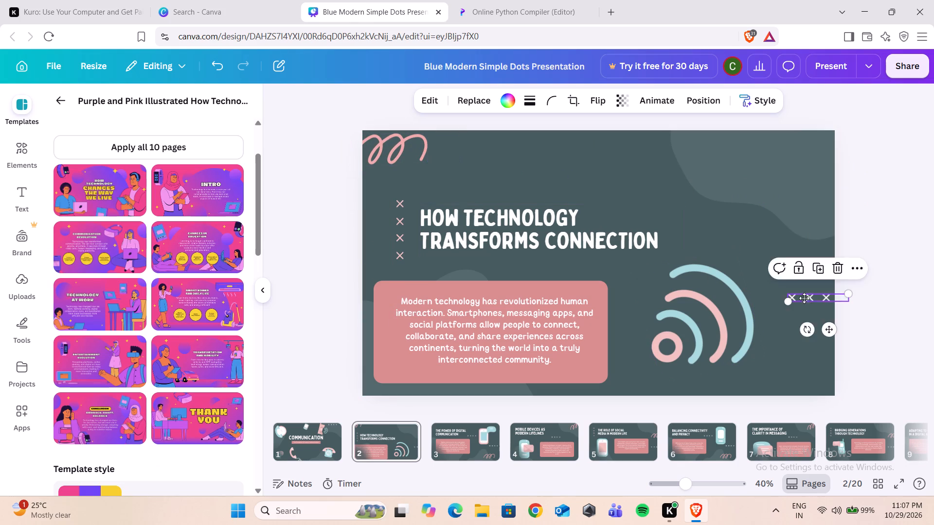
drag(804, 298, 750, 154)
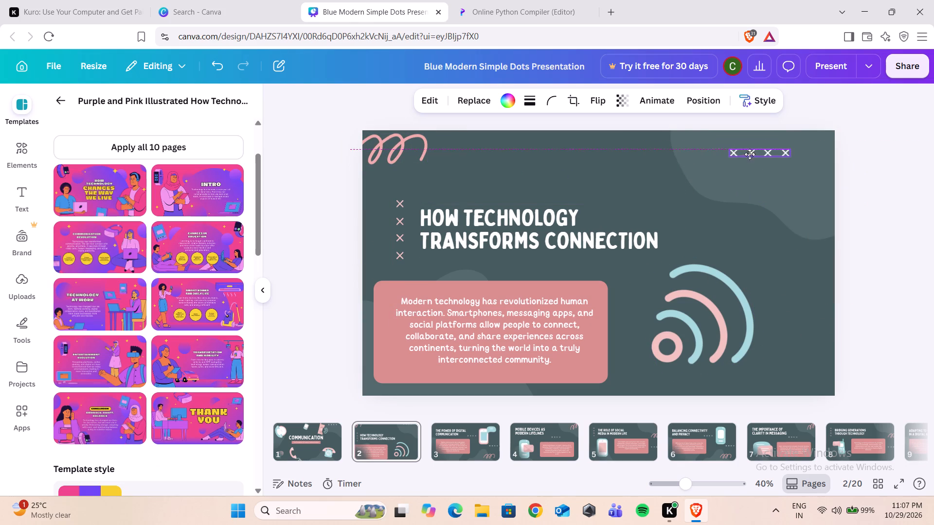
drag(750, 154, 751, 156)
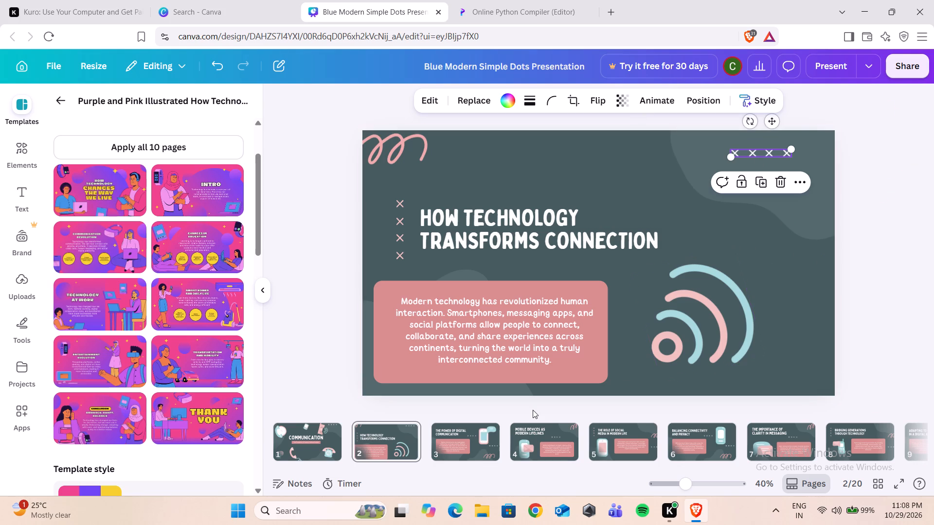
Open page 3, The Power of Digital Communication.
click(493, 432)
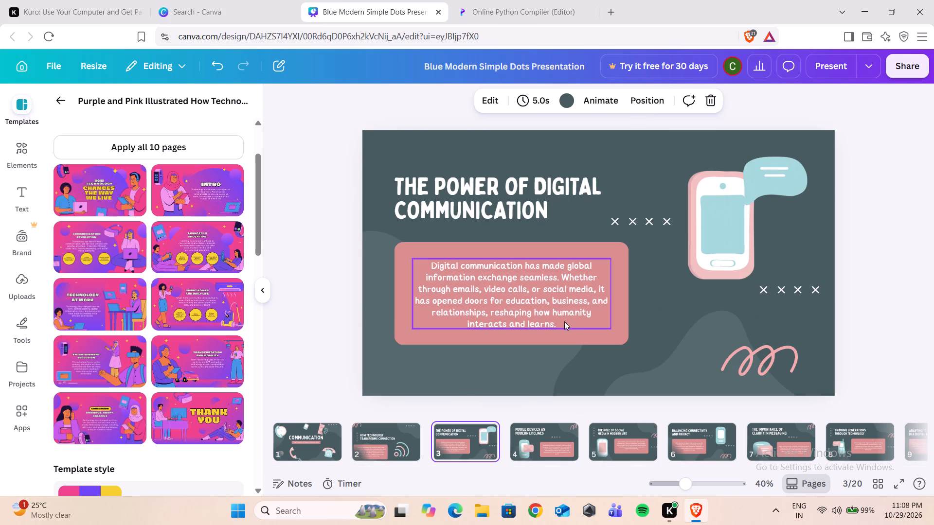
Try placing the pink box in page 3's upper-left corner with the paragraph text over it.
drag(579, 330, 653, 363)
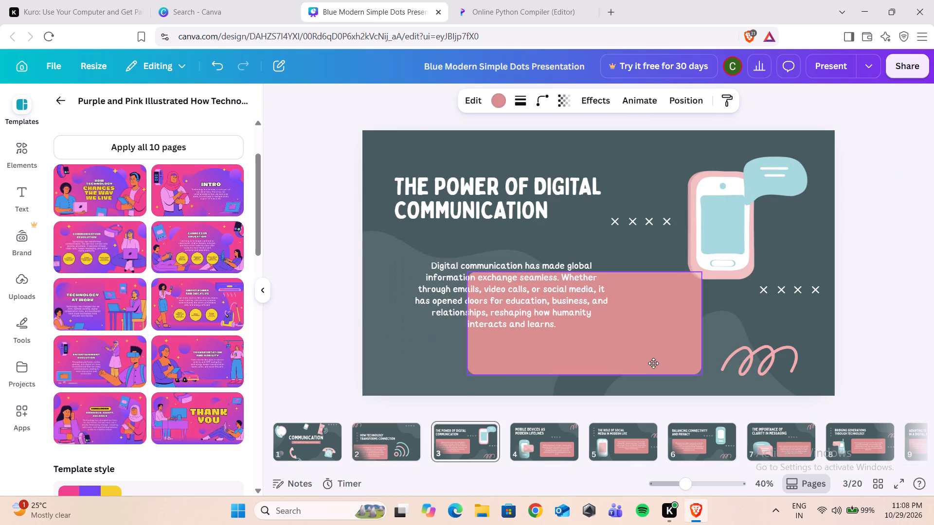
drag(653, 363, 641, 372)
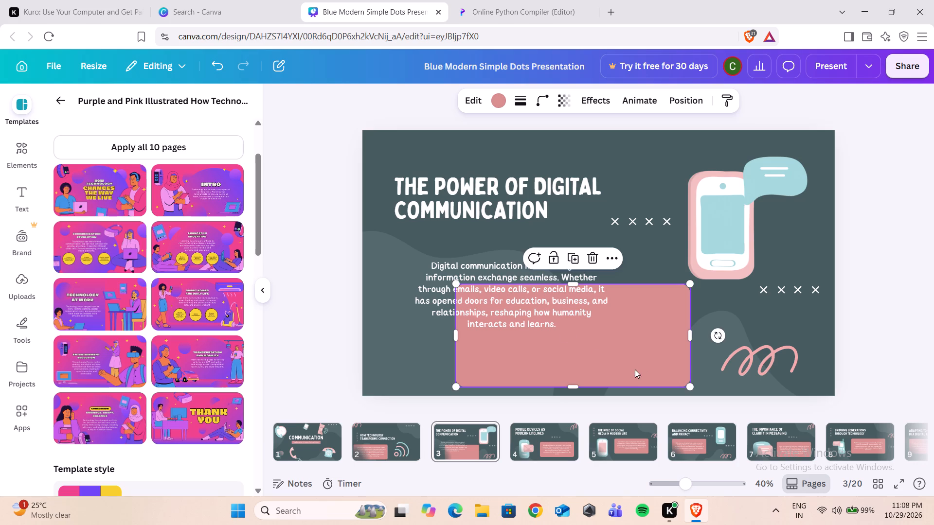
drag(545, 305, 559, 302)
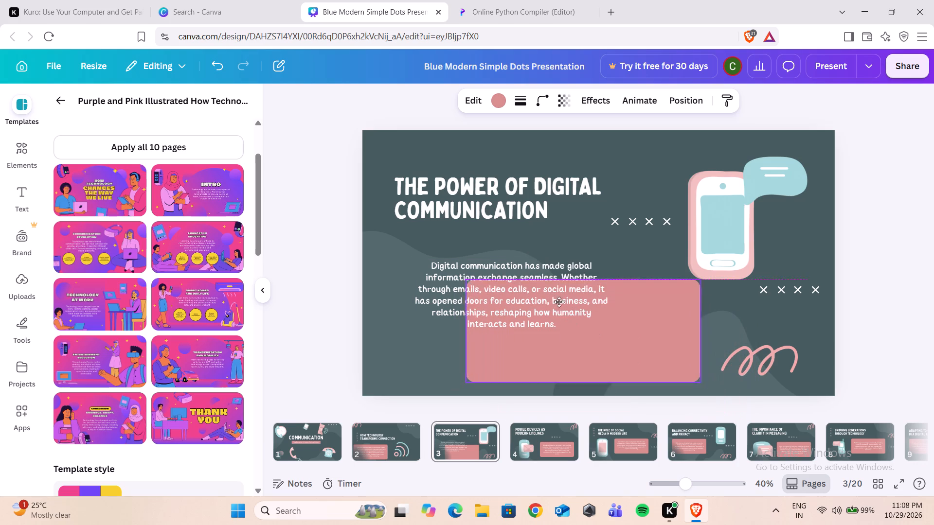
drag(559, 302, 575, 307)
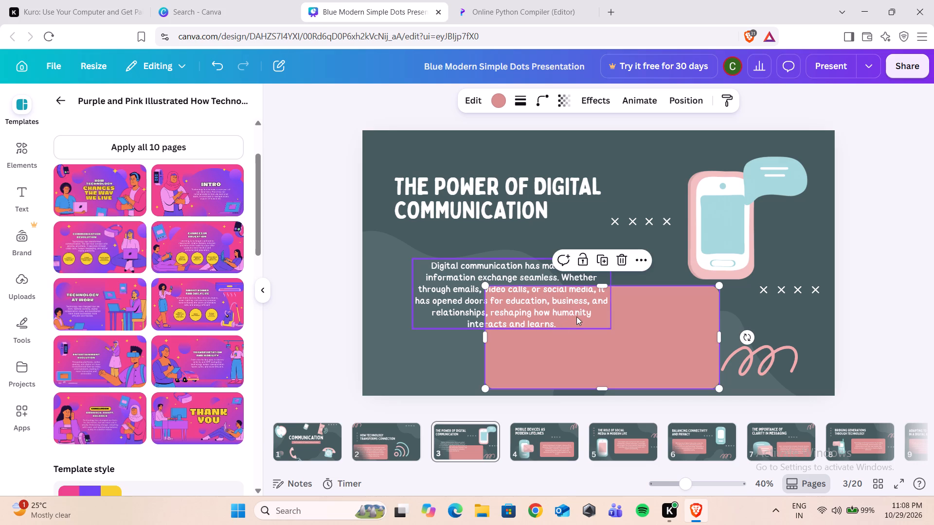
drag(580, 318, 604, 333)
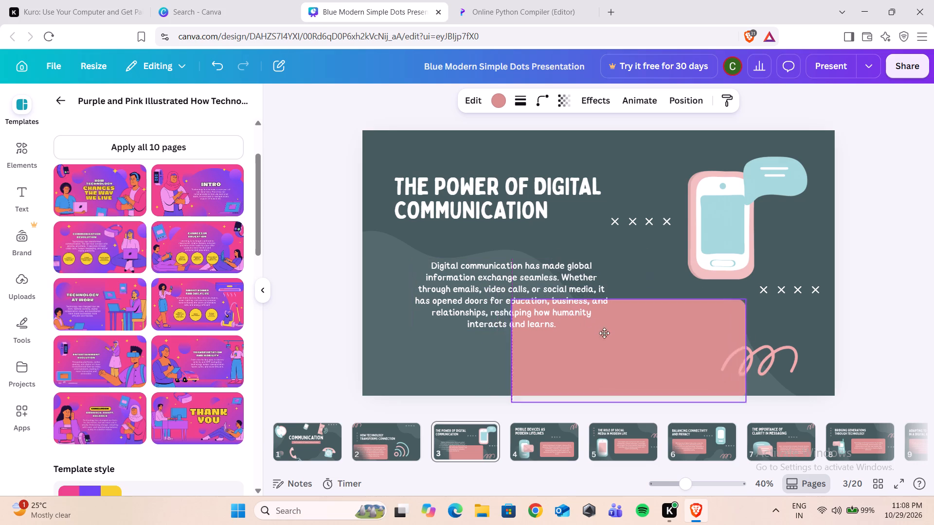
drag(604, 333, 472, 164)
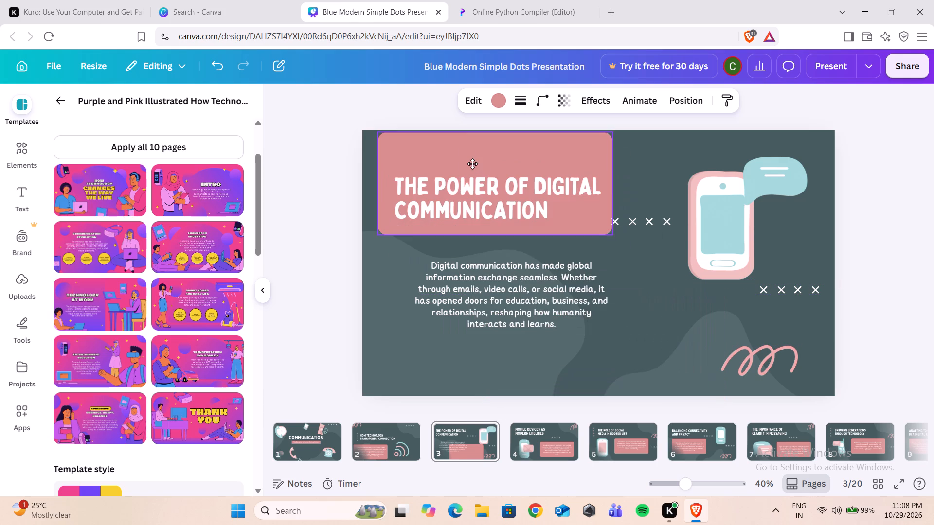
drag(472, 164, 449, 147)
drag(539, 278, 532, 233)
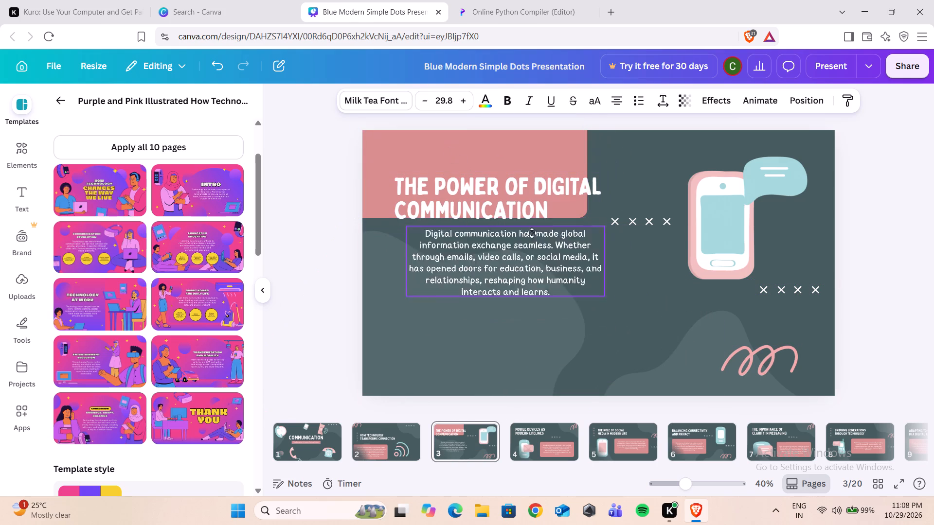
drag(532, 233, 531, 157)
Move the smartphone with the speech bubble on page 3 to the lower left, below the title.
drag(720, 234, 644, 257)
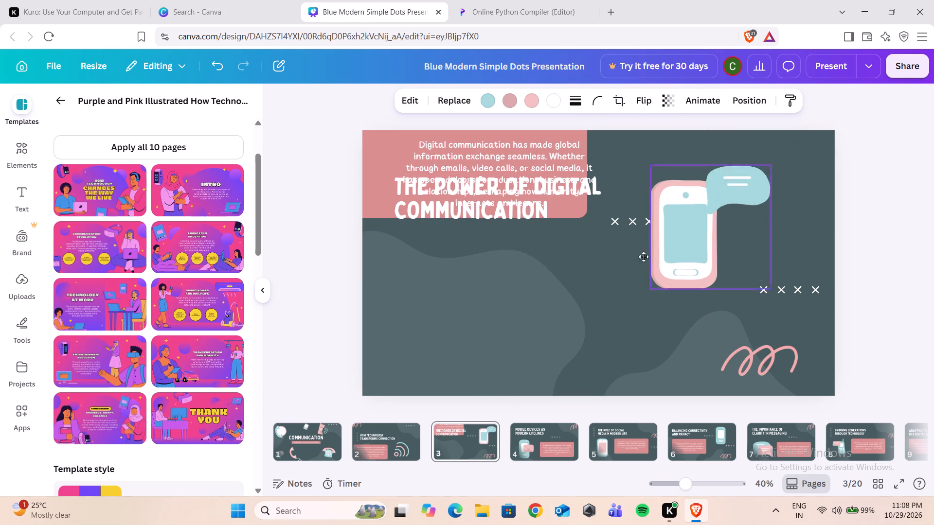
drag(644, 257, 435, 332)
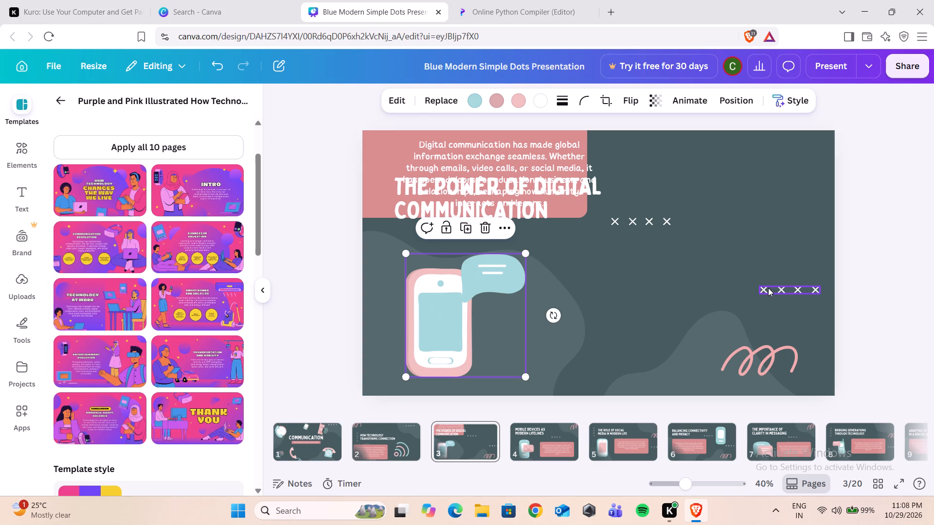
Place one row of X marks to the lower right of the smartphone and the other between the title and the phone.
drag(768, 288, 532, 372)
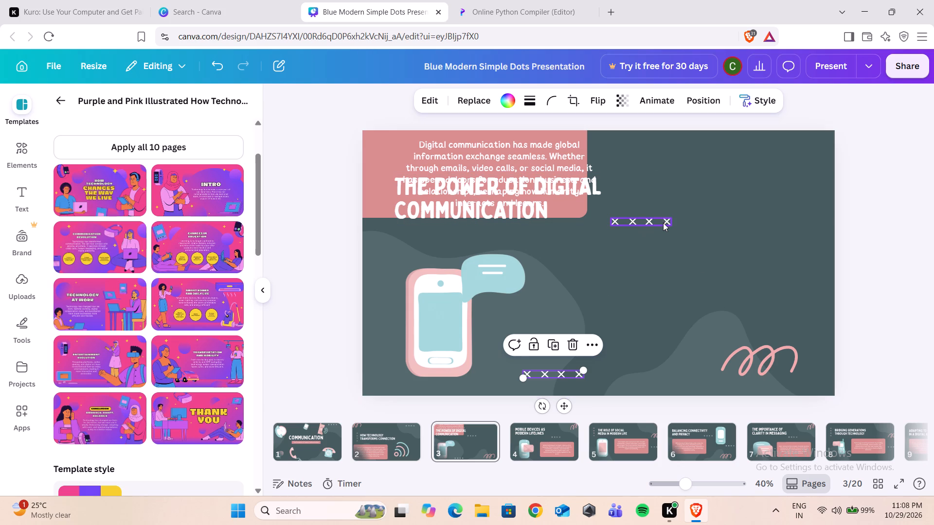
drag(663, 223, 456, 245)
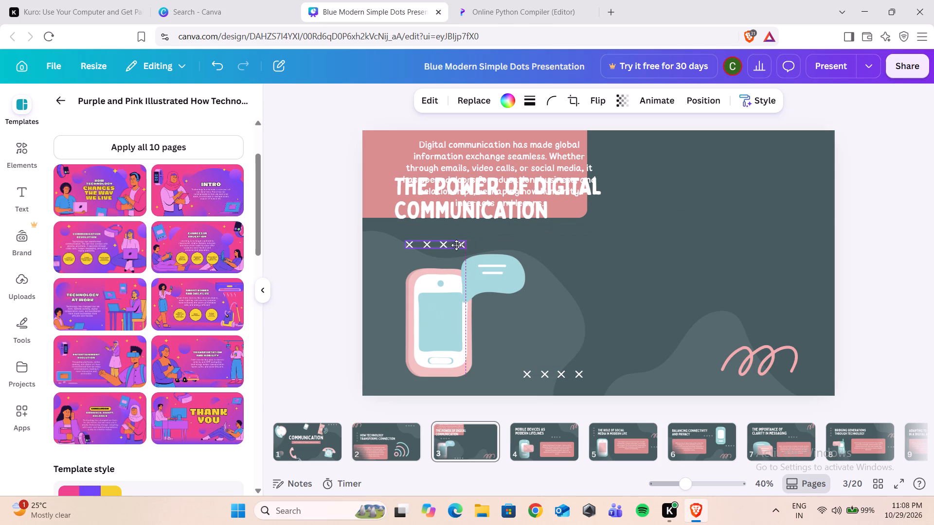
drag(456, 245, 449, 243)
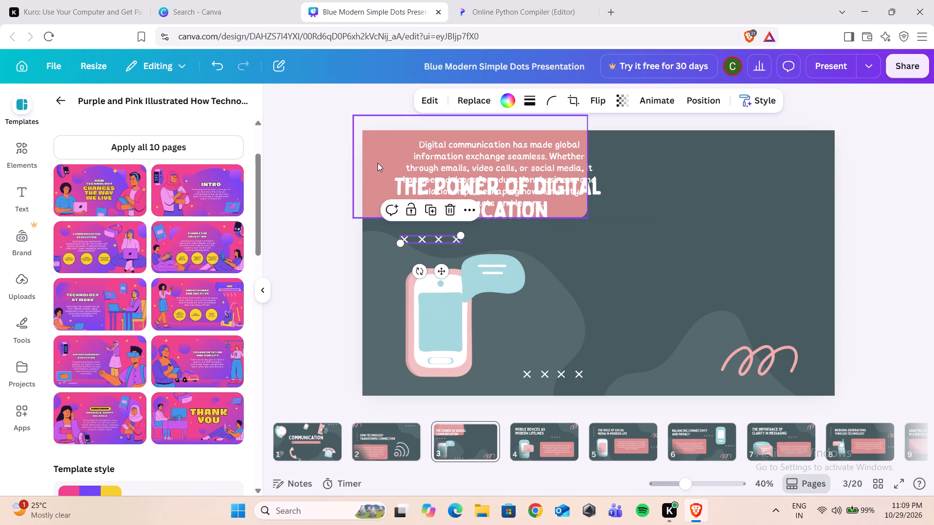
Move the pink box to the right half of page 3 and place the digital communication paragraph centred horizontally on it.
drag(378, 163, 618, 213)
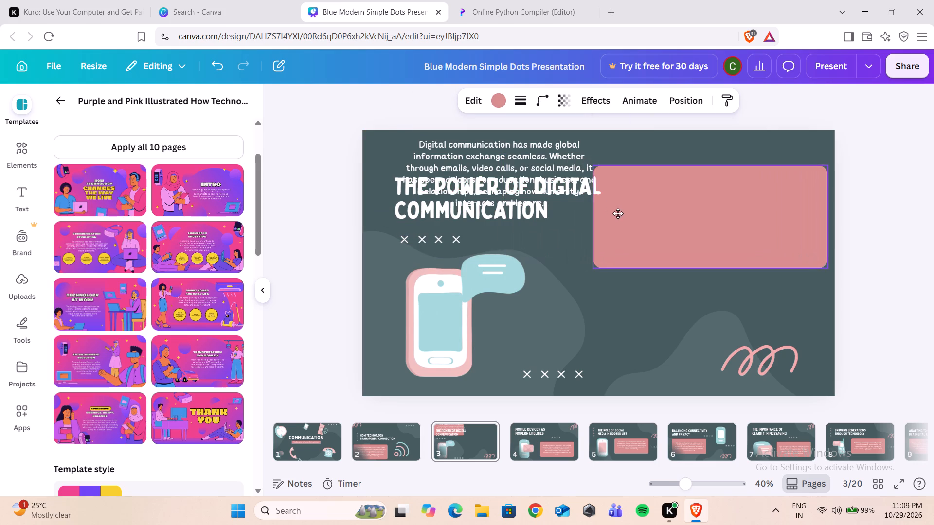
drag(618, 213, 620, 232)
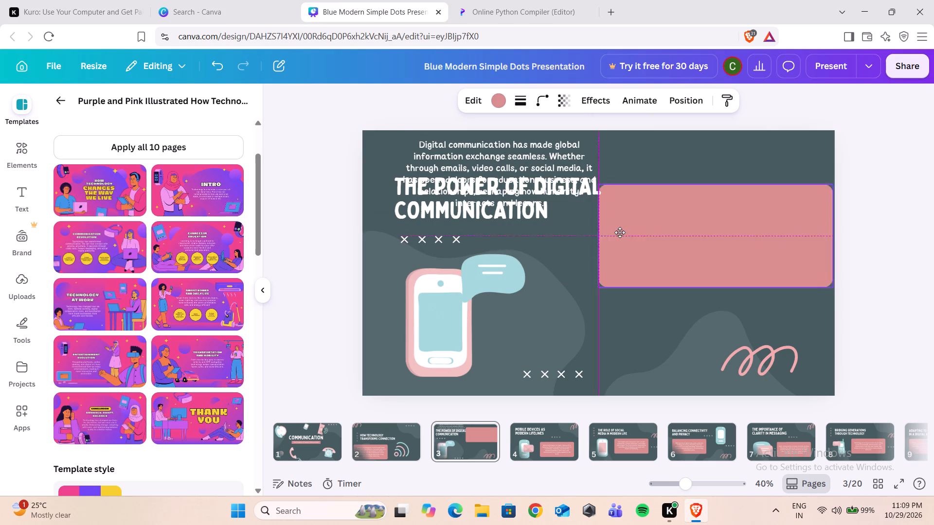
drag(620, 232, 619, 250)
drag(539, 145, 649, 230)
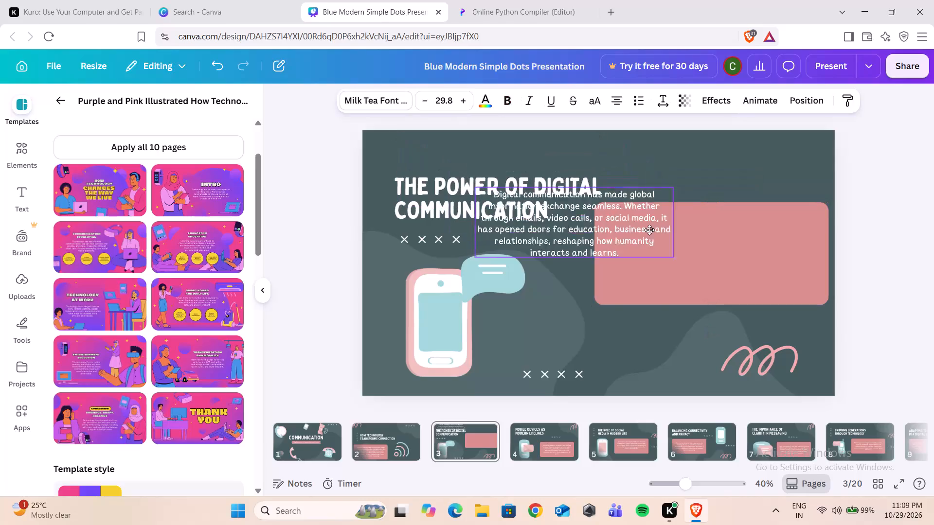
drag(649, 230, 742, 220)
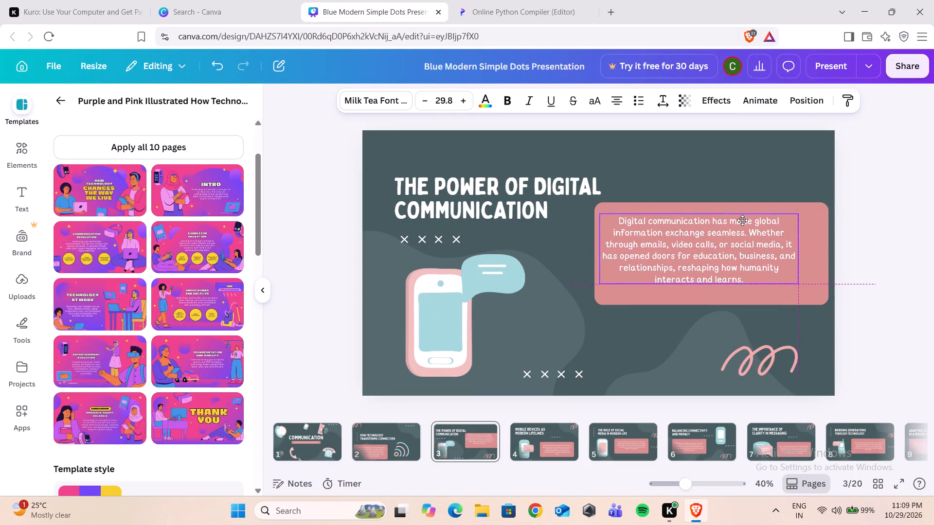
drag(742, 220, 749, 221)
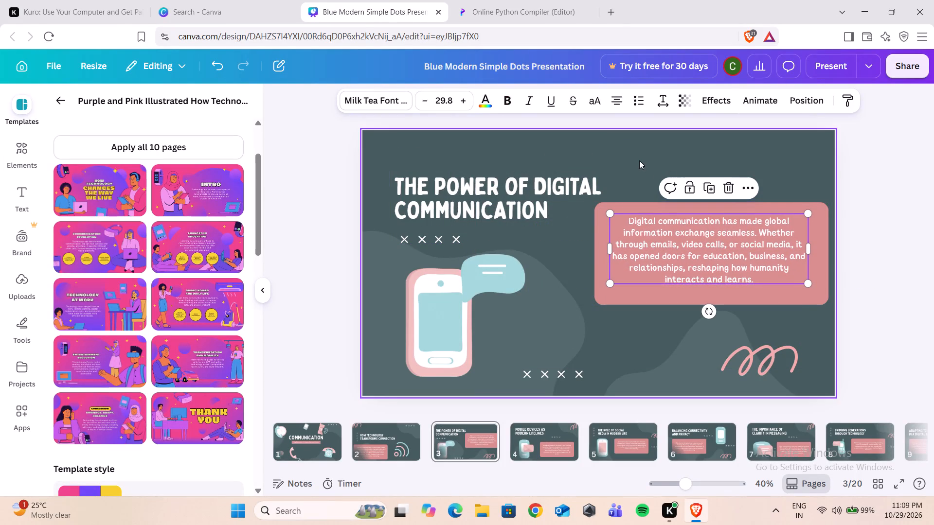
click(639, 160)
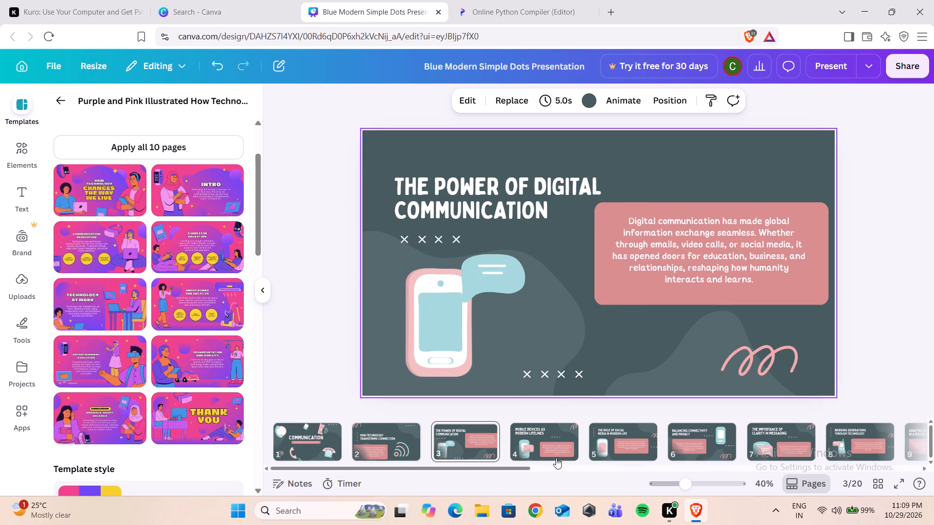
On page 4, move the phone with the envelope to the upper right and the pink box with its mobile technology paragraph to the lower left.
click(540, 437)
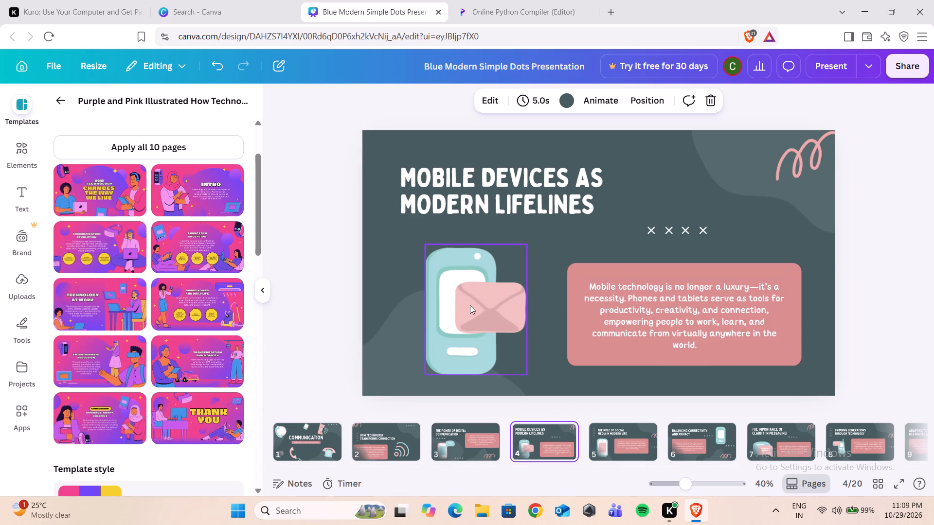
drag(470, 305, 750, 196)
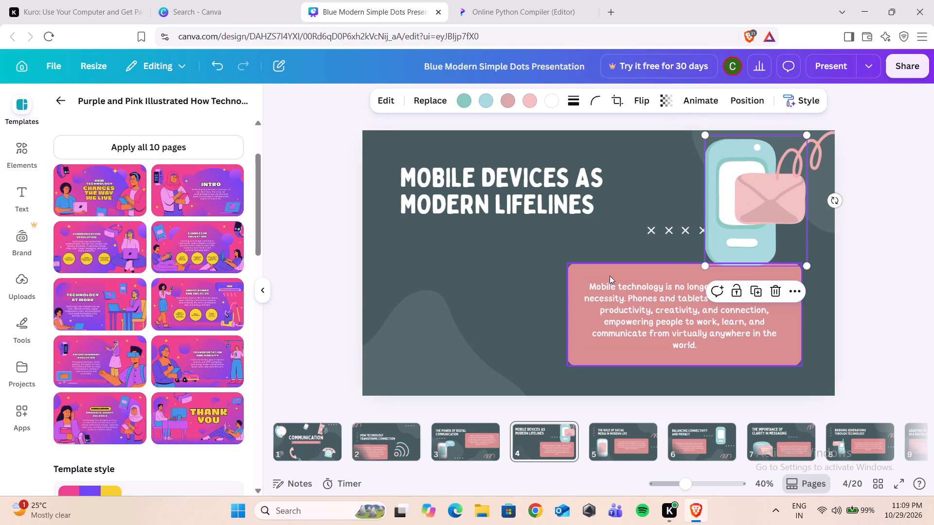
drag(610, 276, 418, 297)
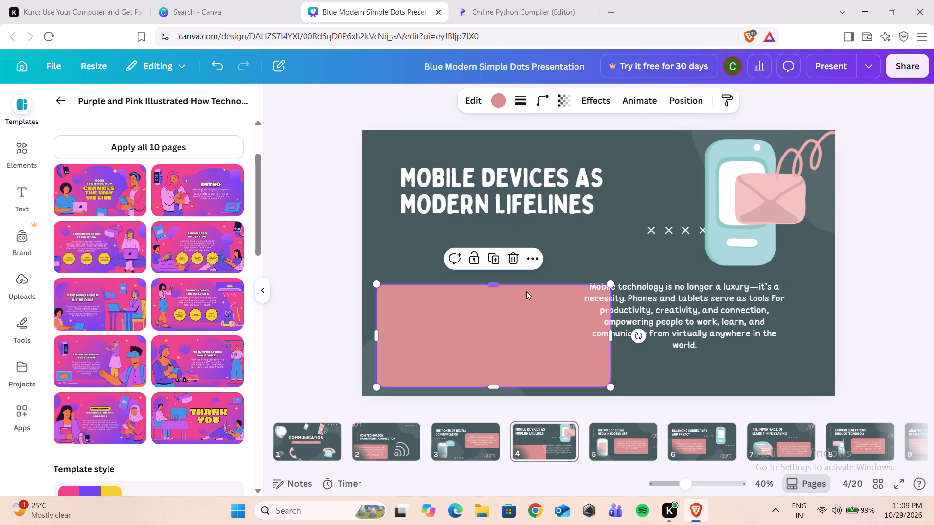
drag(631, 306, 455, 328)
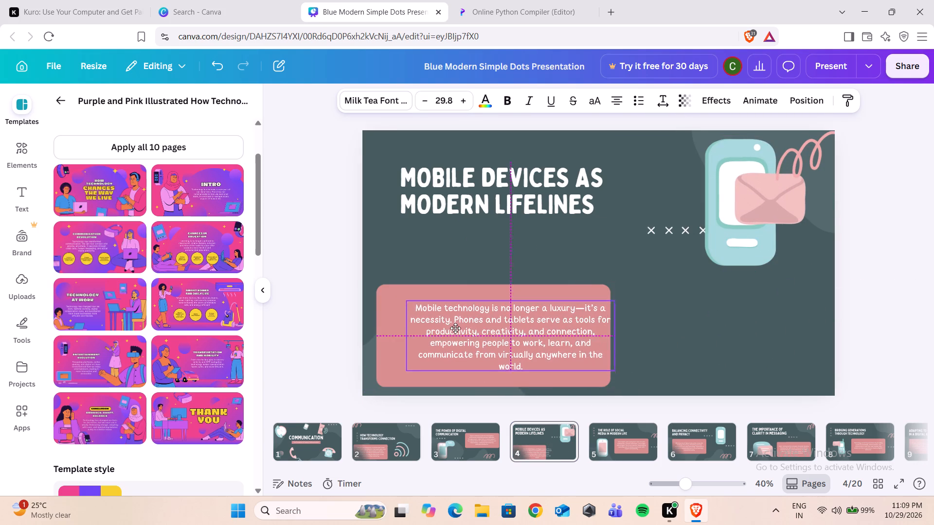
drag(455, 328, 444, 326)
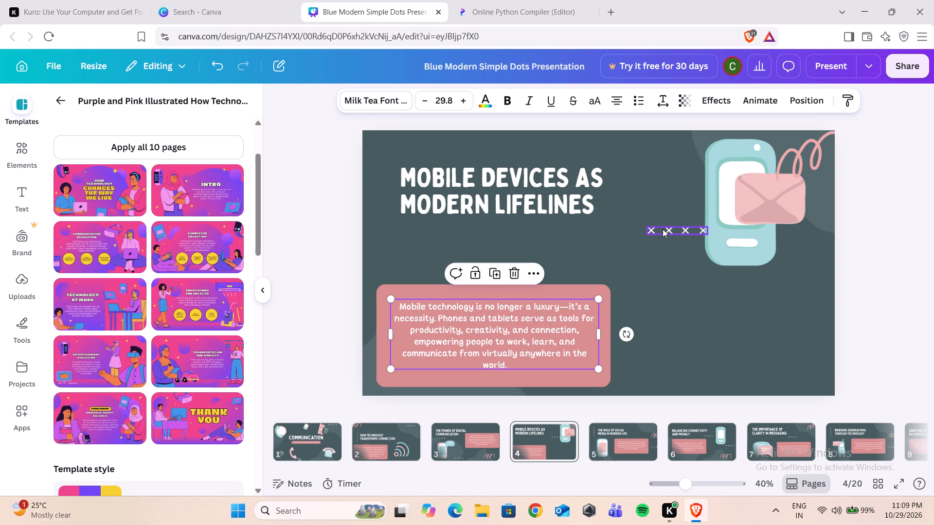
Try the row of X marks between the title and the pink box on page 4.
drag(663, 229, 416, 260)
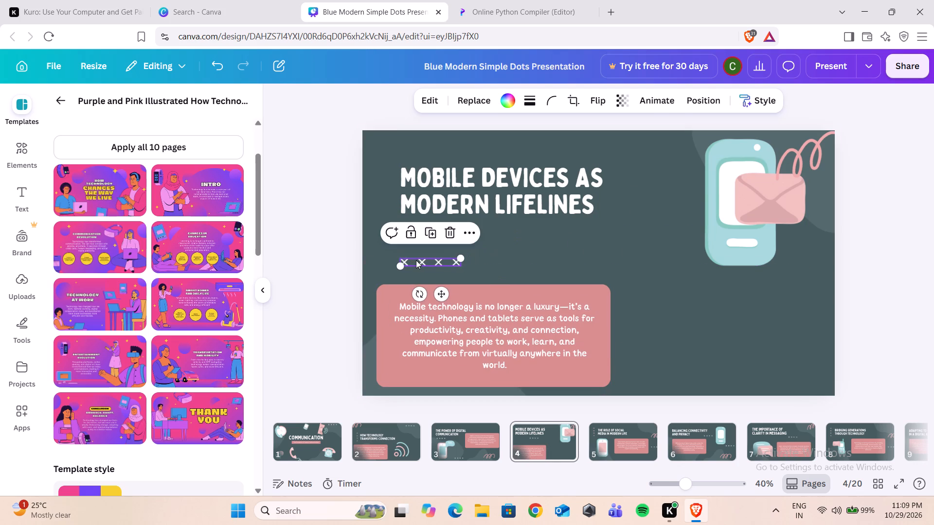
Lower the phone with the envelope on page 4's right half, and shift the title down and slightly left, closer to the pink box.
drag(740, 224, 720, 299)
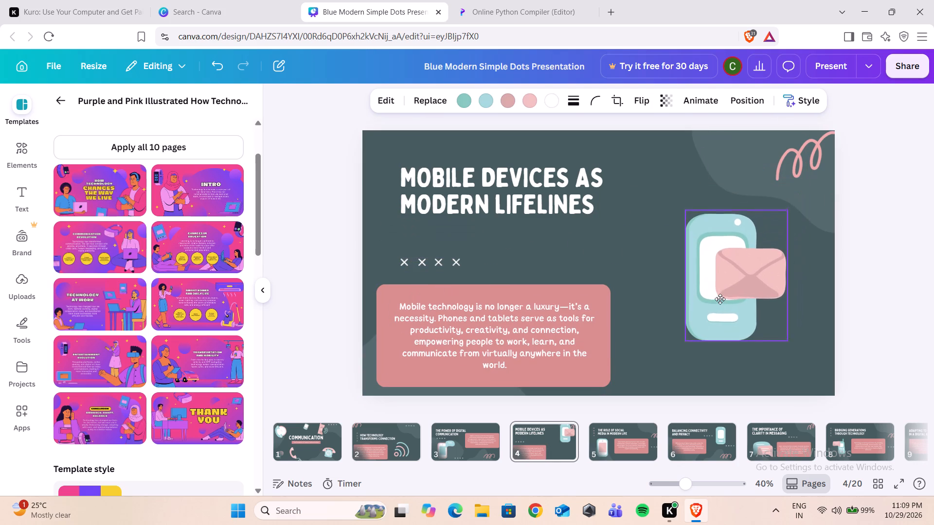
drag(720, 299, 717, 303)
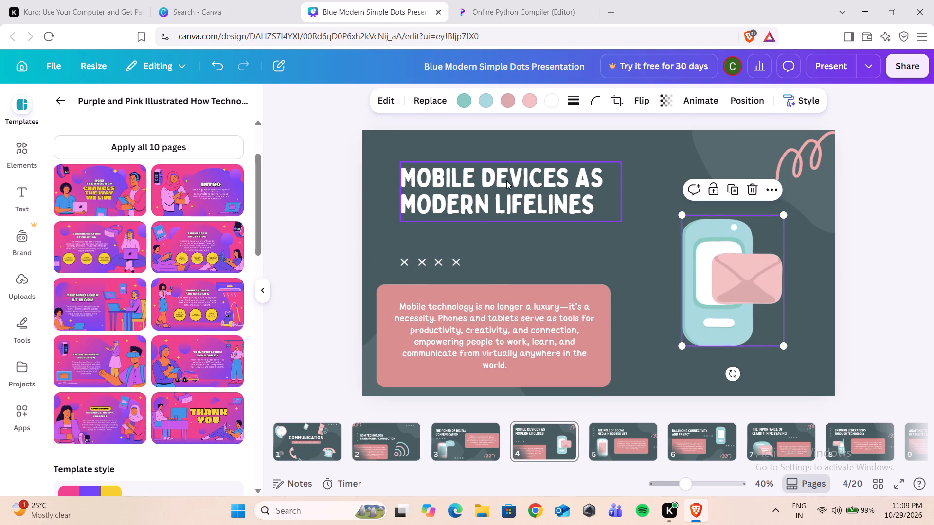
drag(506, 180, 488, 201)
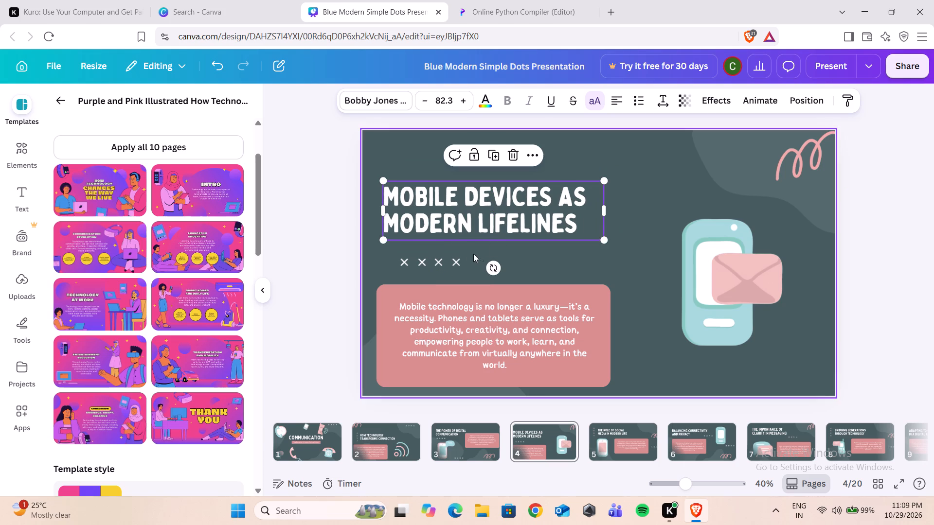
Place page 4's row of X marks to the lower right of the phone and the pink squiggle at the top edge above the phone.
drag(450, 261, 806, 323)
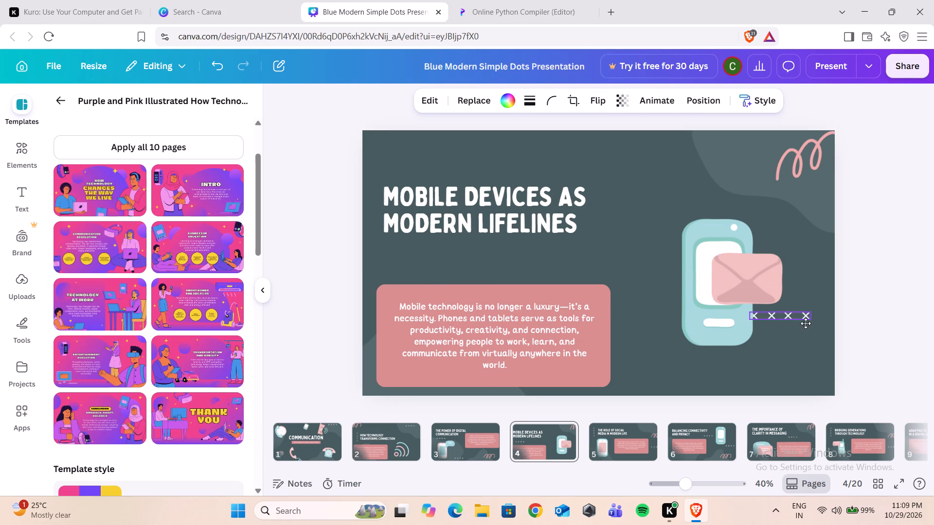
drag(806, 323, 809, 353)
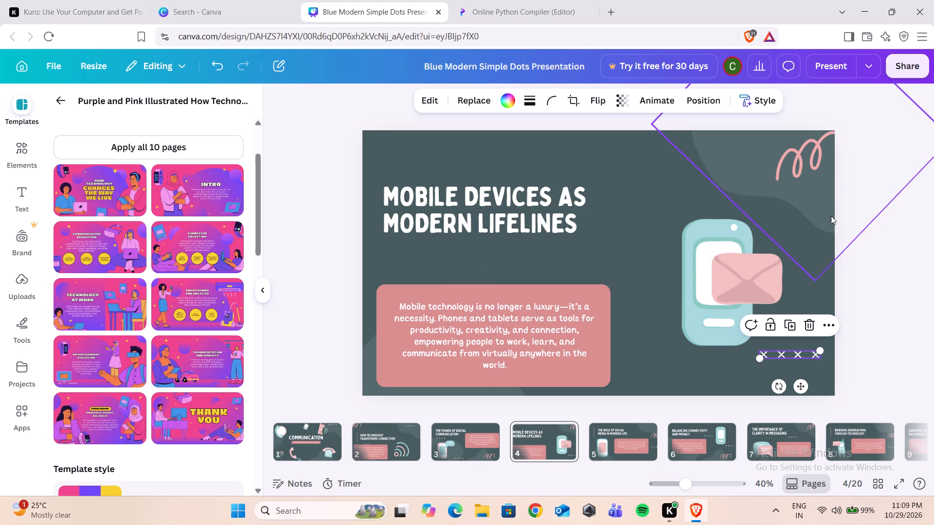
drag(791, 157, 629, 163)
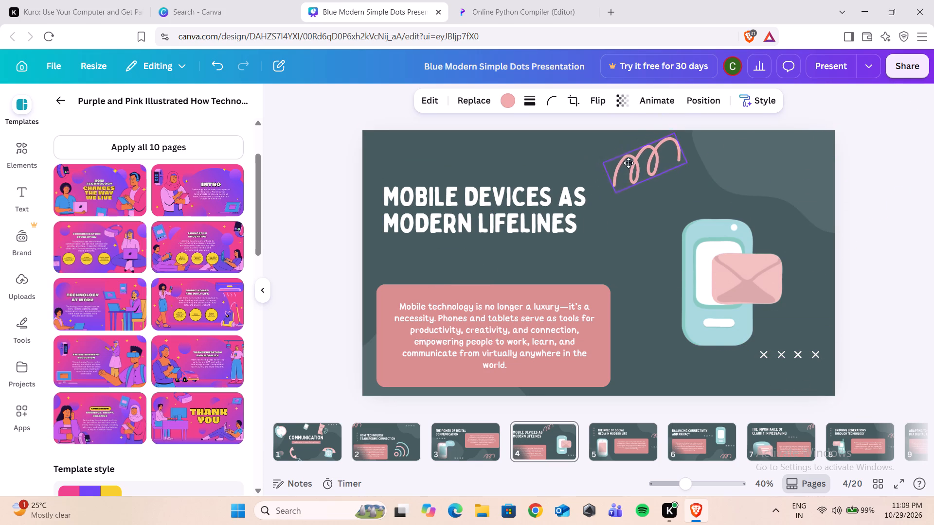
drag(629, 163, 664, 153)
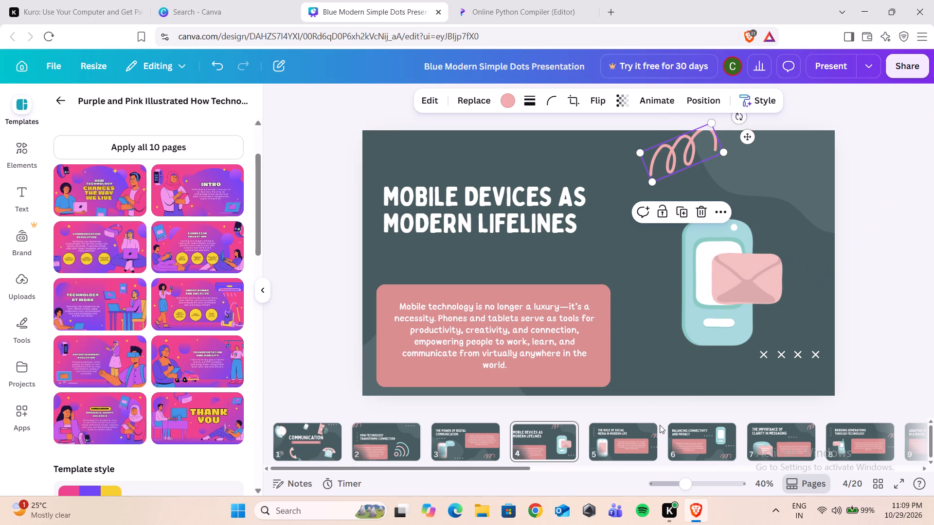
On page 5, move the smartphone to the upper-right corner.
click(625, 437)
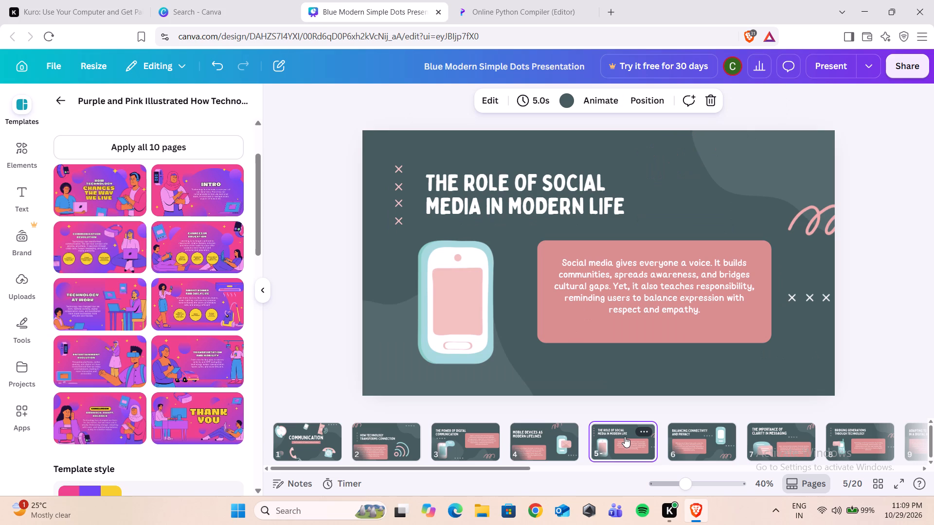
click(625, 437)
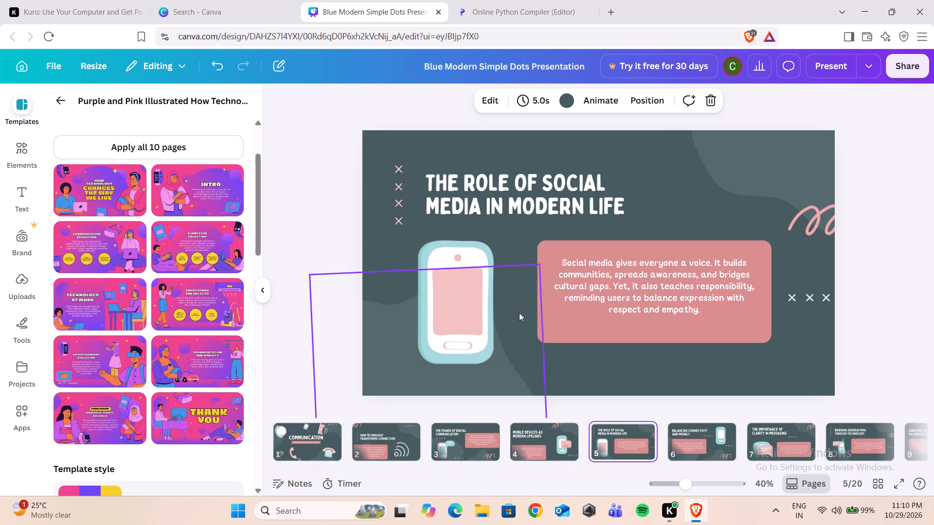
drag(439, 328, 441, 327)
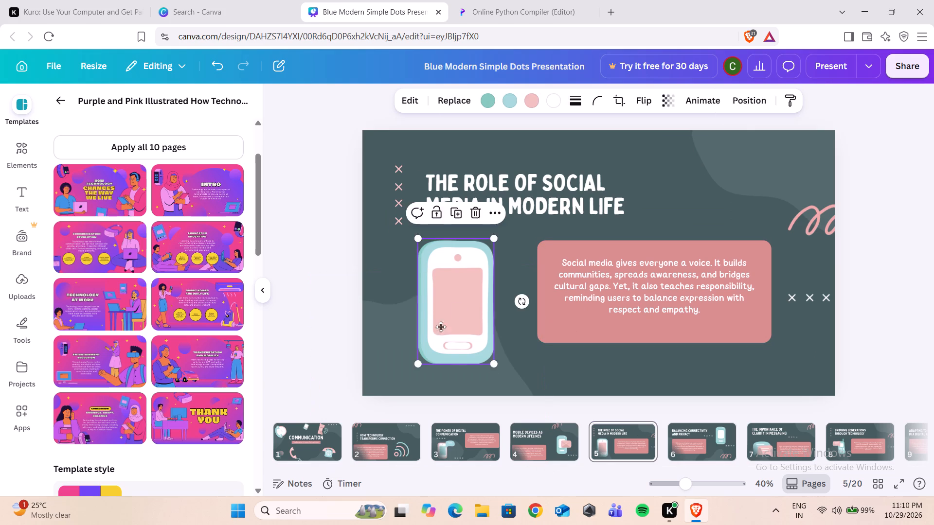
drag(441, 327, 754, 220)
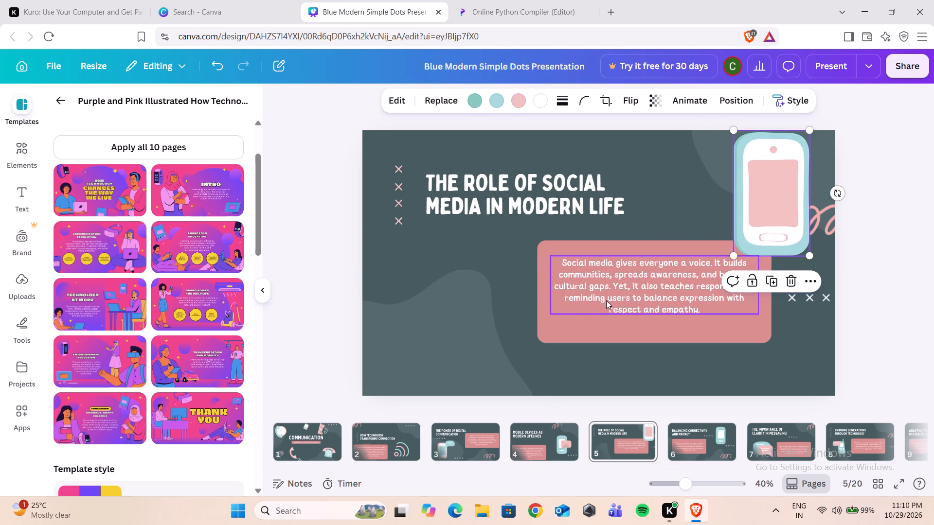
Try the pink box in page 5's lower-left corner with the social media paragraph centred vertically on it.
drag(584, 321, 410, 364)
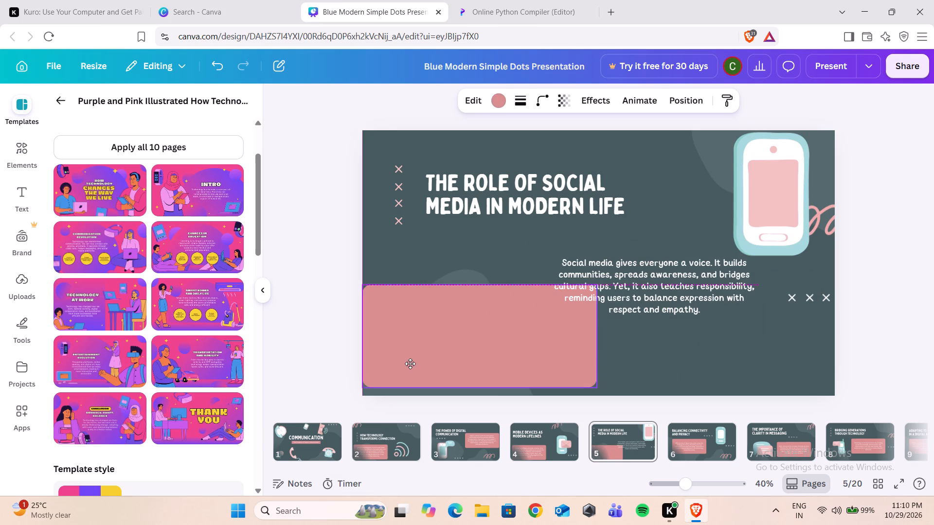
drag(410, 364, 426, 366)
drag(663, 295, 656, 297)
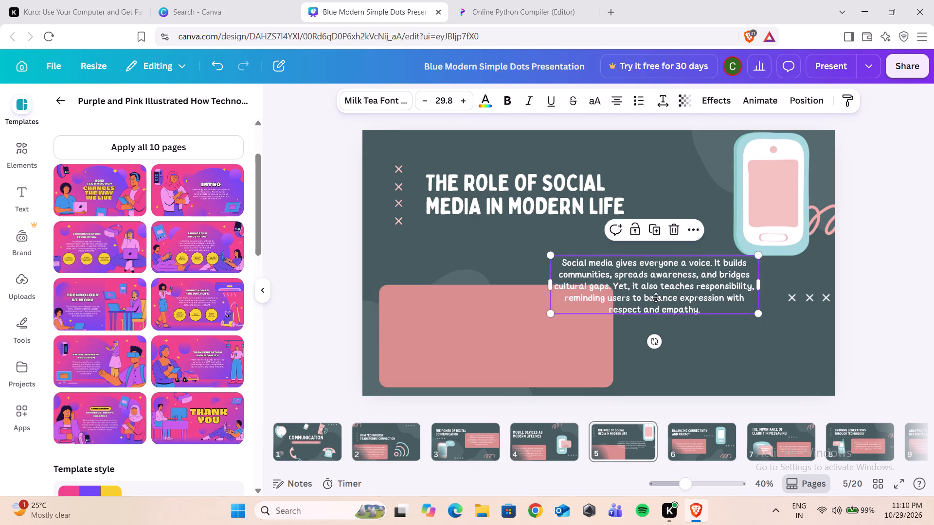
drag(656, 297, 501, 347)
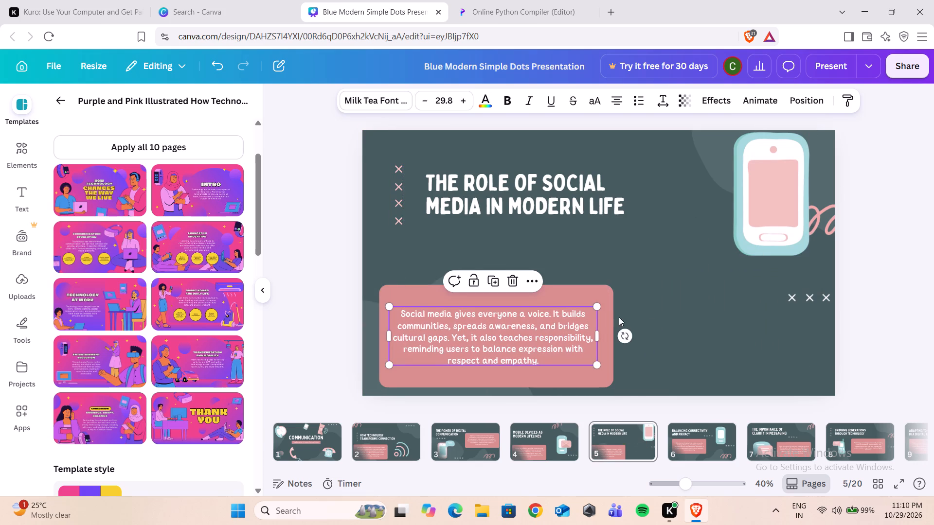
Shift the smartphone on page 5 left and slightly down, clear of the pink squiggle.
drag(758, 219, 712, 231)
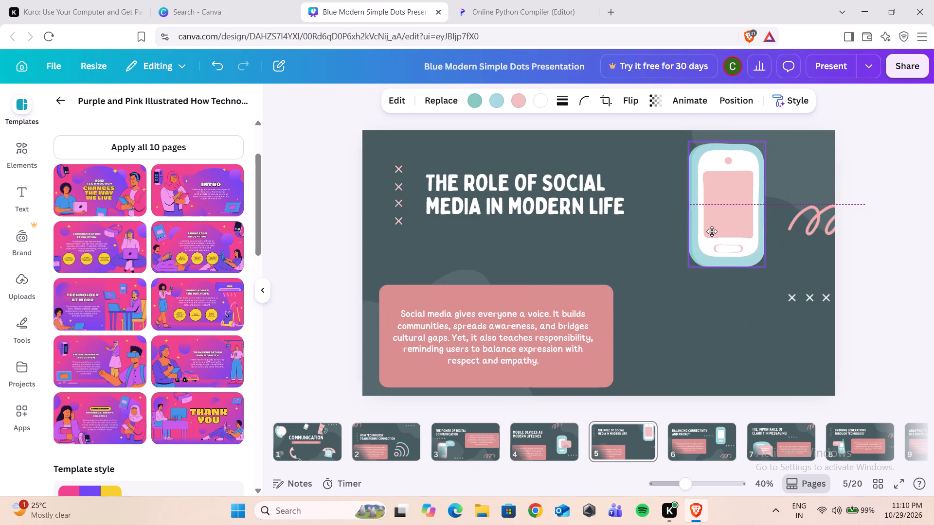
drag(712, 231, 706, 239)
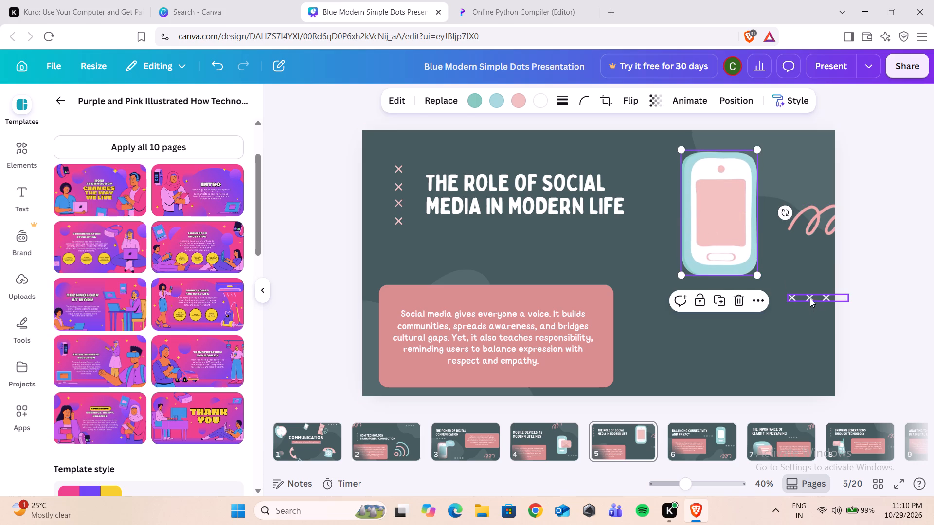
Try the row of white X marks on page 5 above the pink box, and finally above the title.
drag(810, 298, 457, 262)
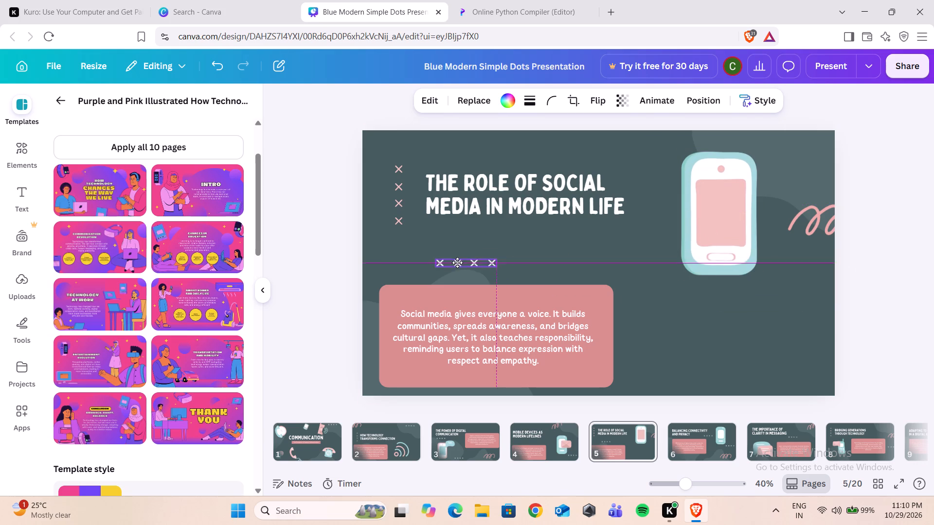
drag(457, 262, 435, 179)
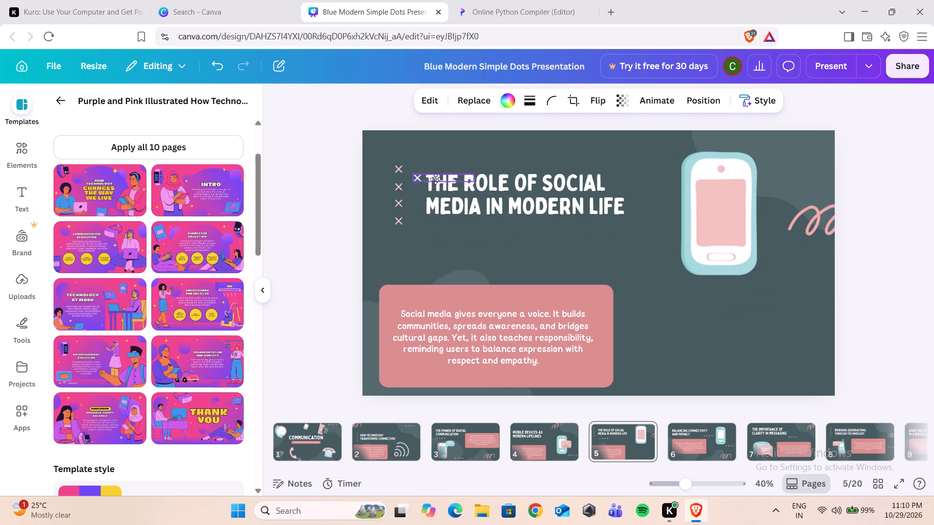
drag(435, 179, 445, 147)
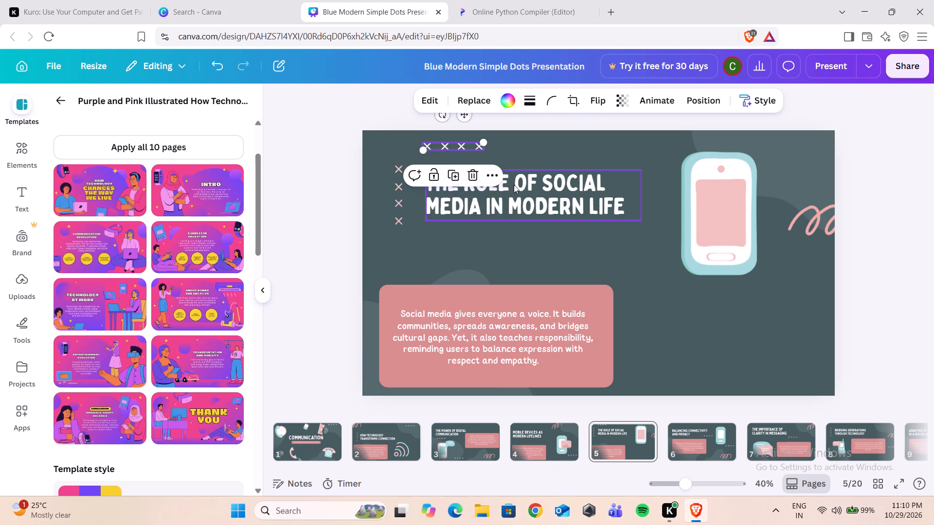
Move page 5's title below the smartphone and the pink box up to the upper left of the page.
drag(514, 185, 709, 323)
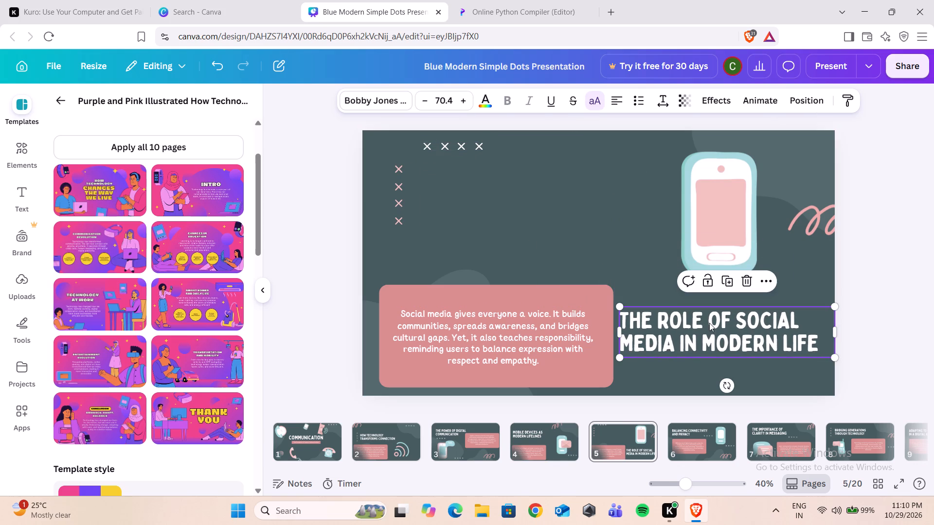
drag(548, 299, 550, 207)
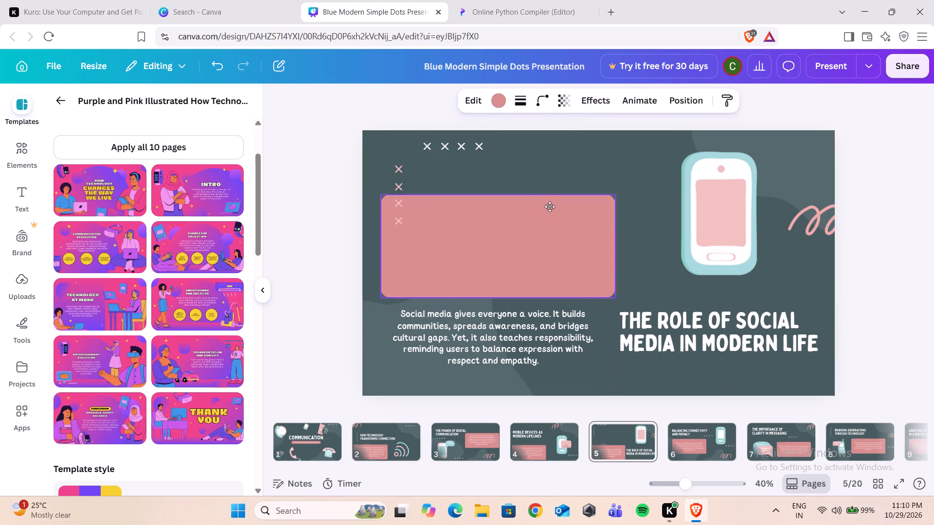
drag(550, 207, 548, 185)
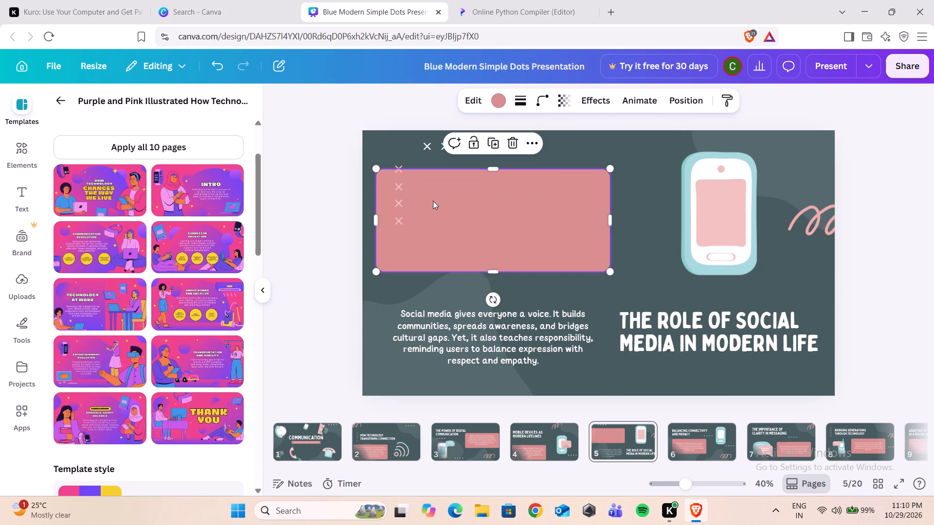
drag(395, 196, 401, 198)
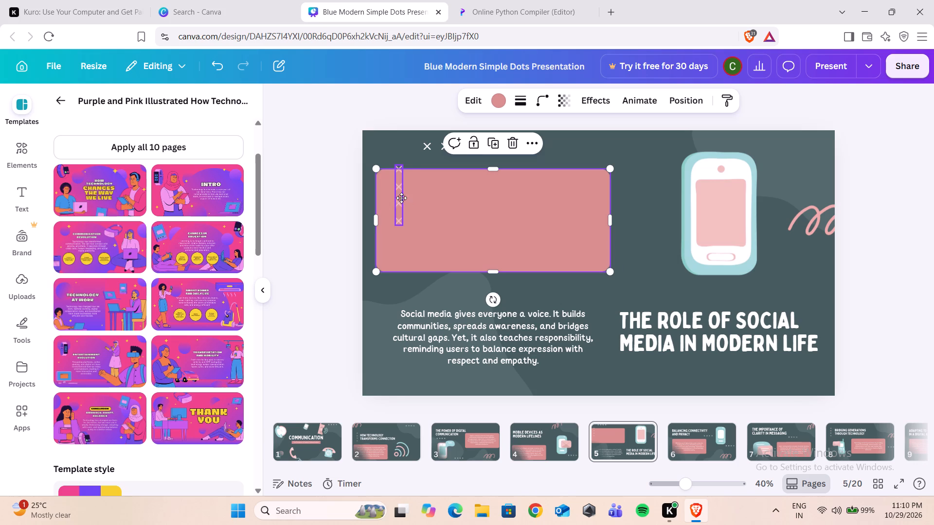
drag(401, 198, 390, 190)
Move the column of pink X marks below the pink box near page 5's left edge, and place the social media paragraph on the box.
click(395, 188)
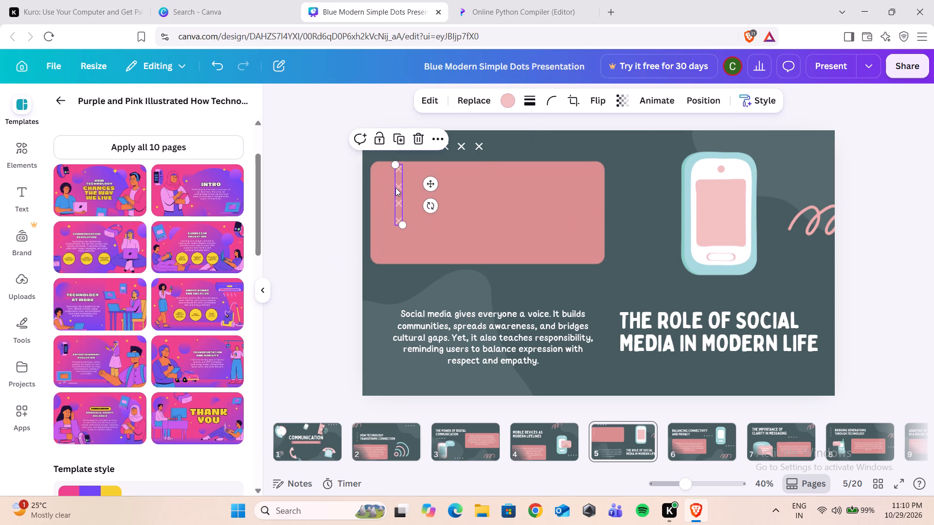
drag(395, 188, 377, 322)
drag(473, 339, 455, 226)
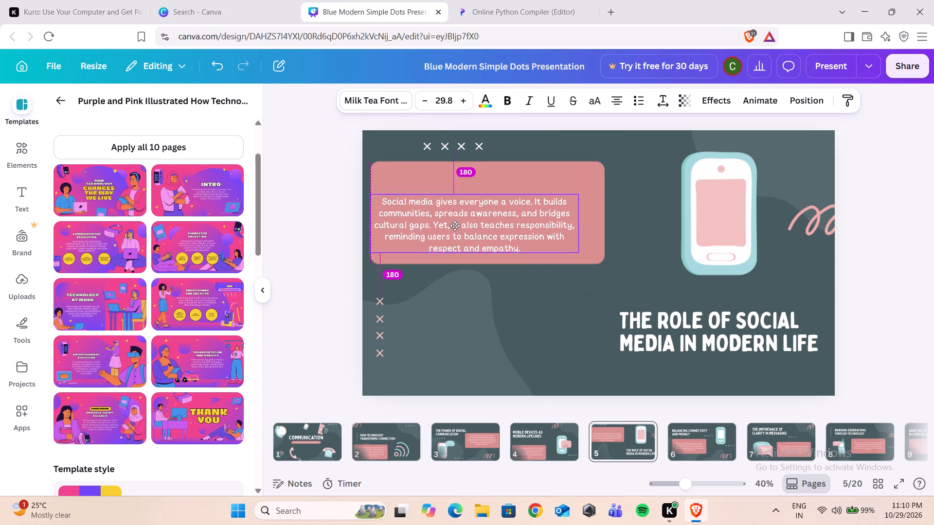
drag(455, 226, 463, 212)
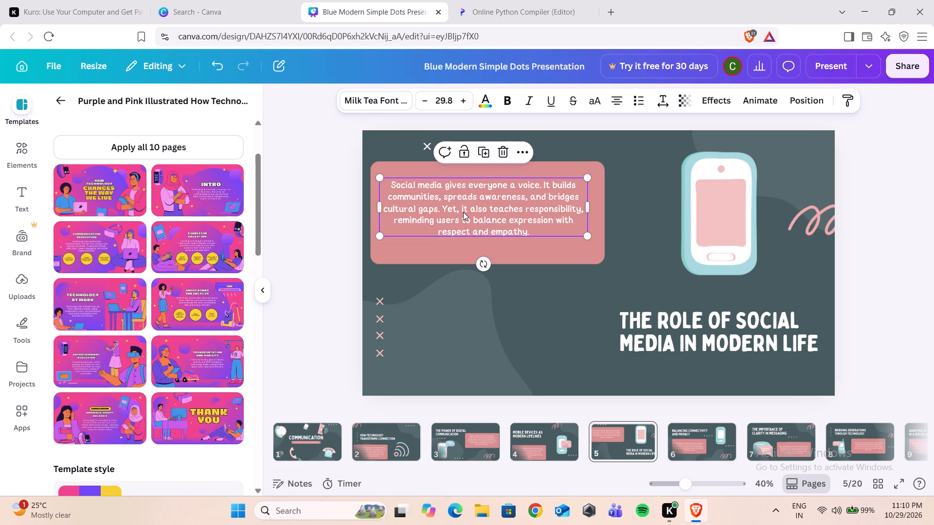
Enlarge the row of white X marks slightly and place it beside the top of the smartphone, in page 5's upper-right corner.
click(424, 150)
drag(424, 150, 462, 194)
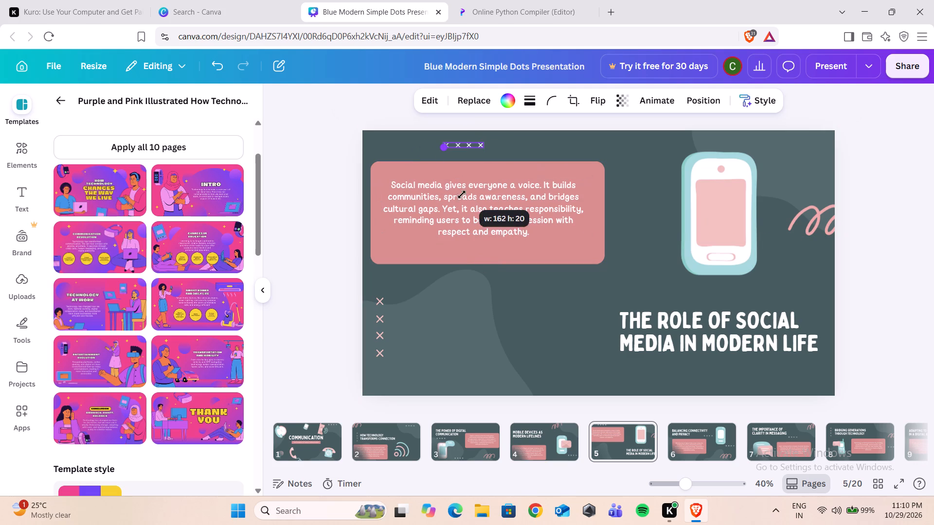
drag(462, 194, 418, 157)
drag(431, 144, 726, 164)
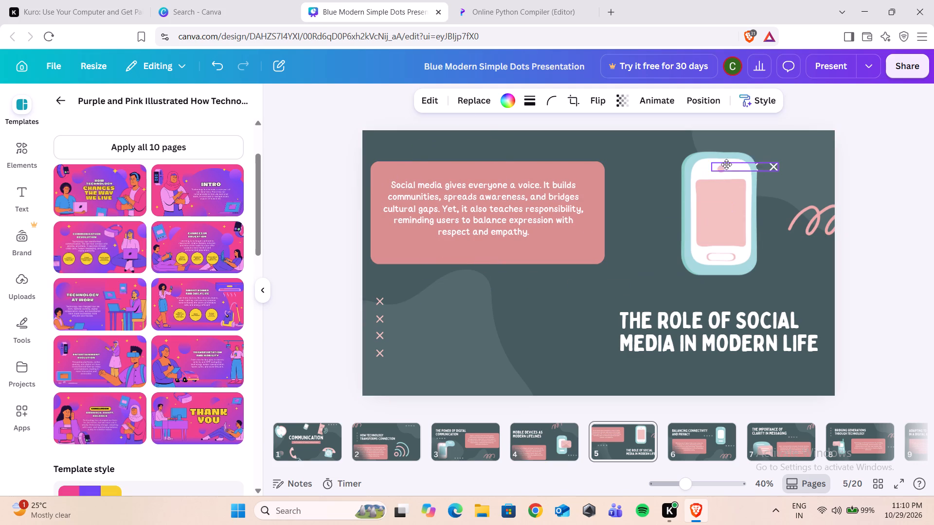
drag(726, 164, 772, 152)
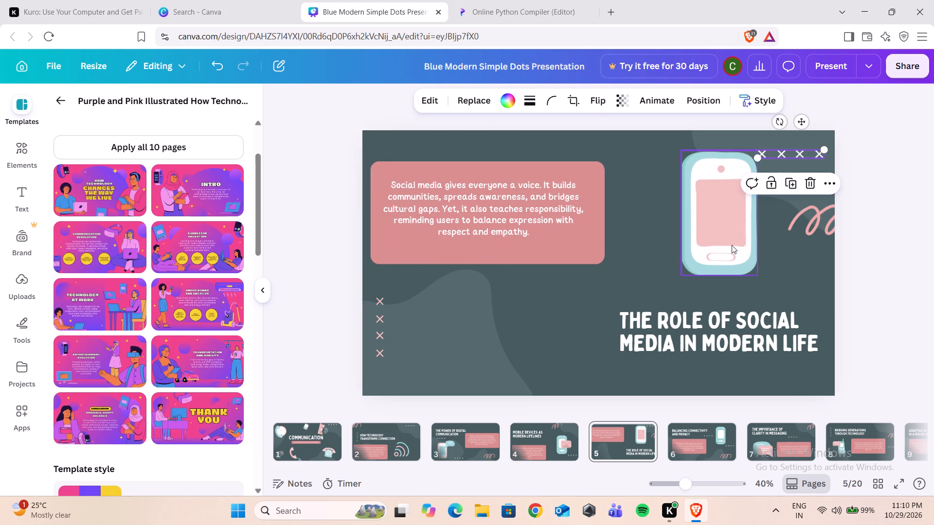
Move page 5's title below the pink box and the column of pink X marks to the page's lower-right corner.
drag(719, 224, 704, 228)
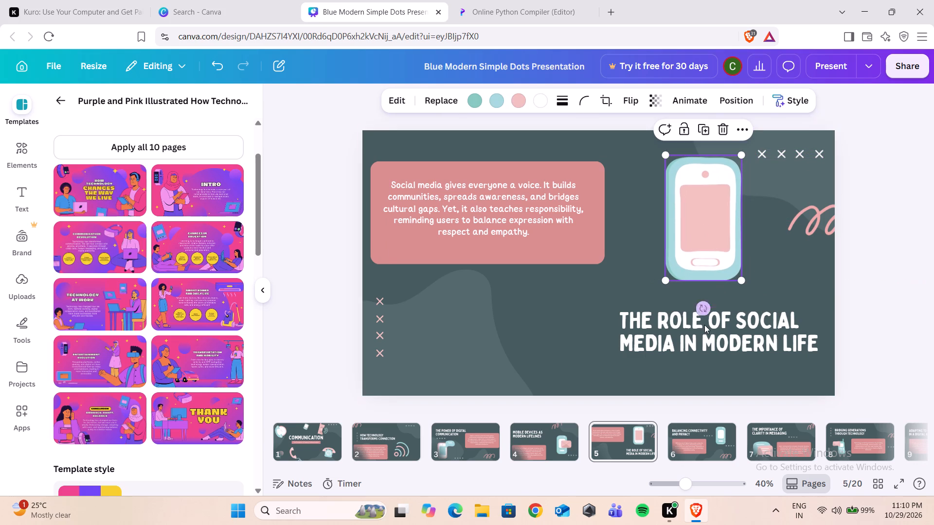
drag(701, 351, 503, 360)
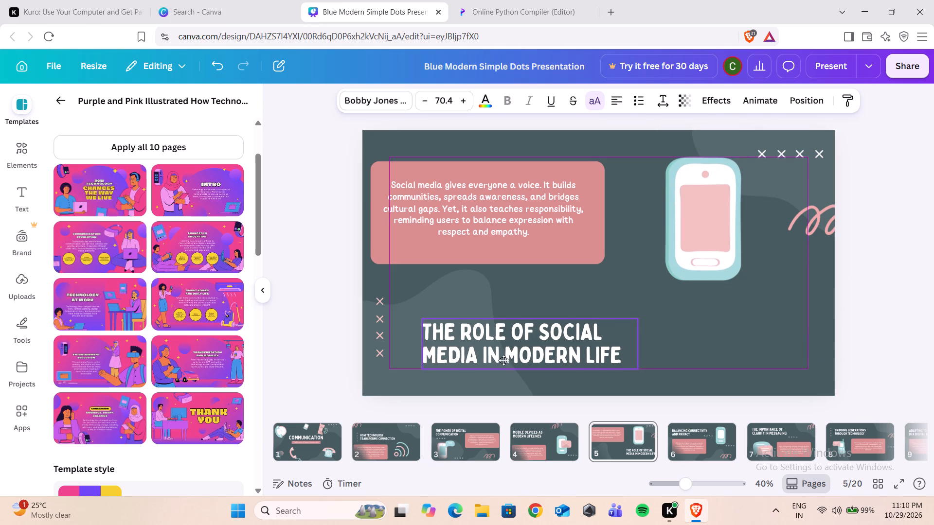
drag(503, 360, 503, 359)
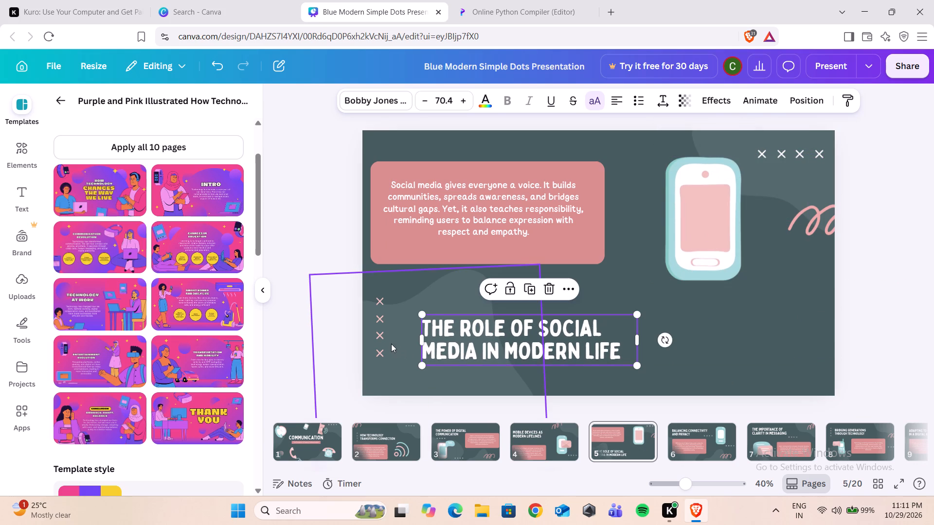
drag(383, 341, 757, 339)
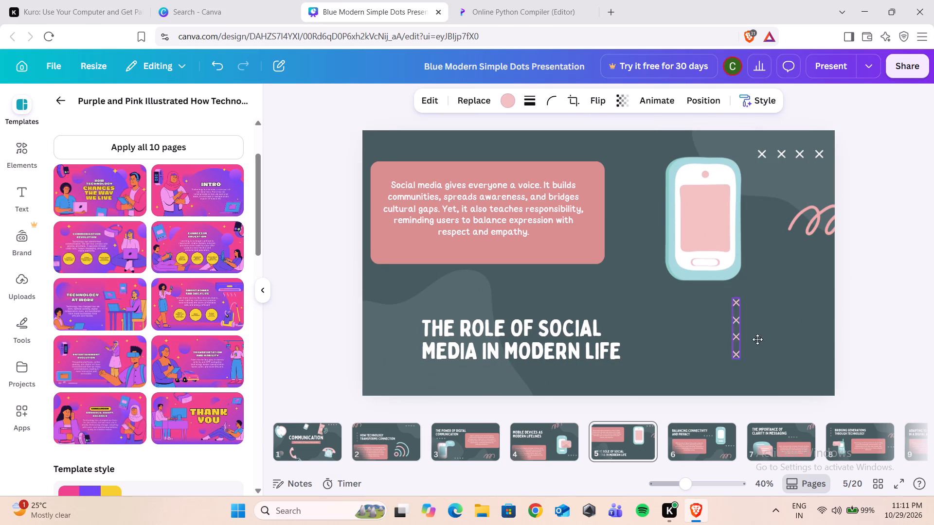
drag(757, 339, 809, 346)
Enlarge page 5's smartphone to about one and a half times its size and place it between the pink box and the squiggle.
drag(698, 262, 701, 268)
drag(701, 268, 729, 281)
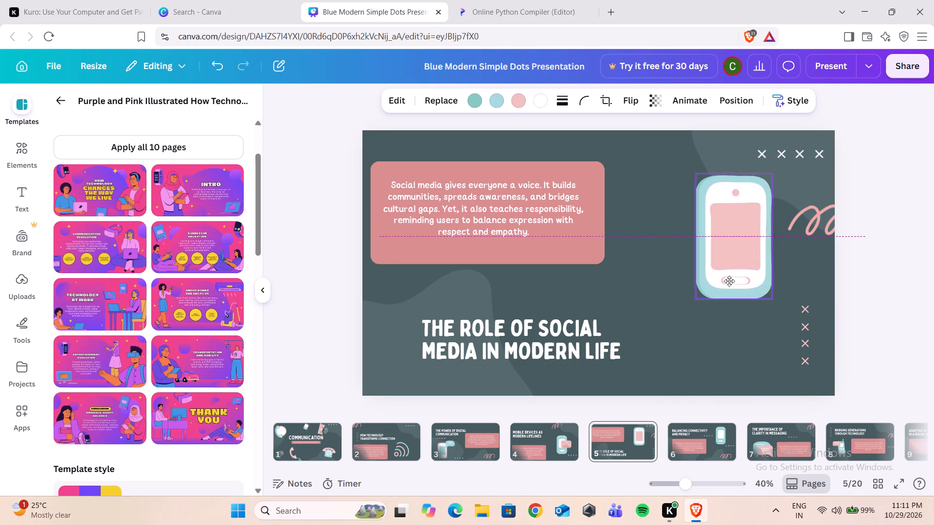
drag(729, 281, 687, 245)
click(687, 245)
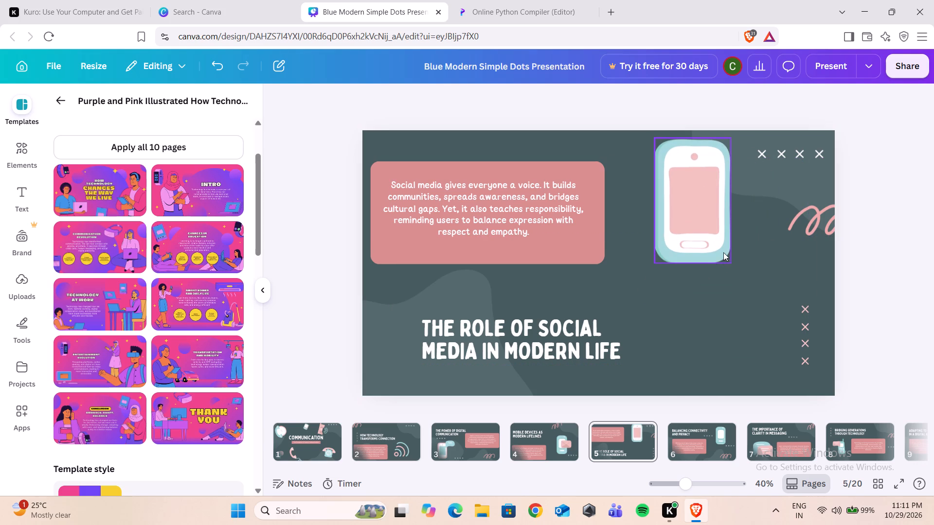
click(730, 257)
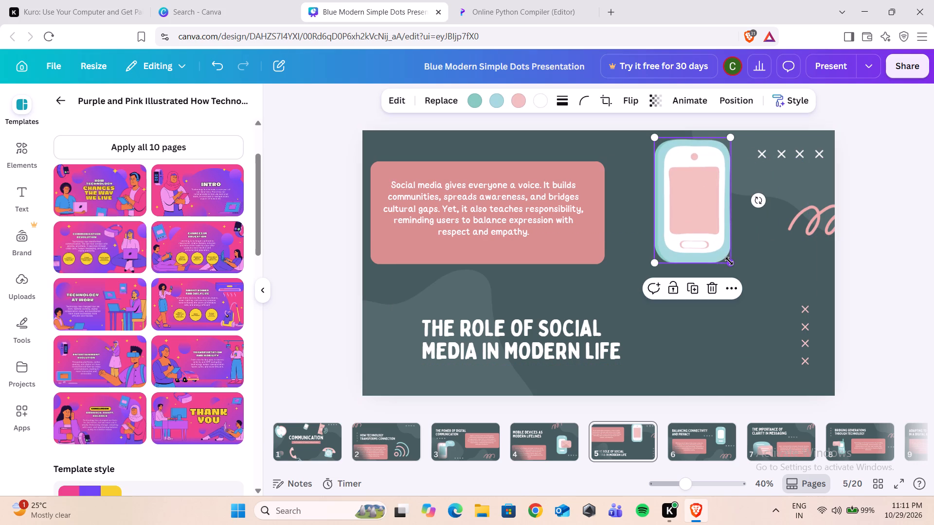
drag(729, 262, 780, 312)
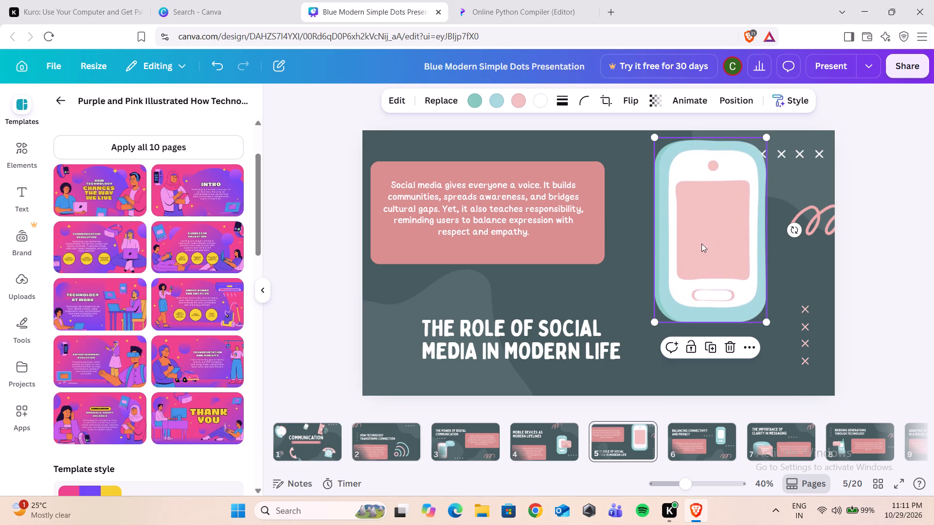
drag(695, 231, 685, 253)
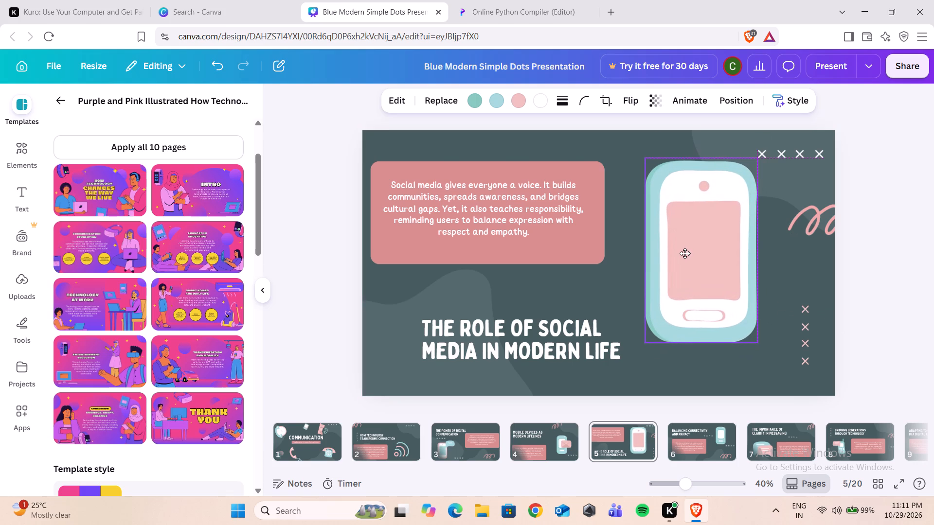
drag(685, 253, 681, 256)
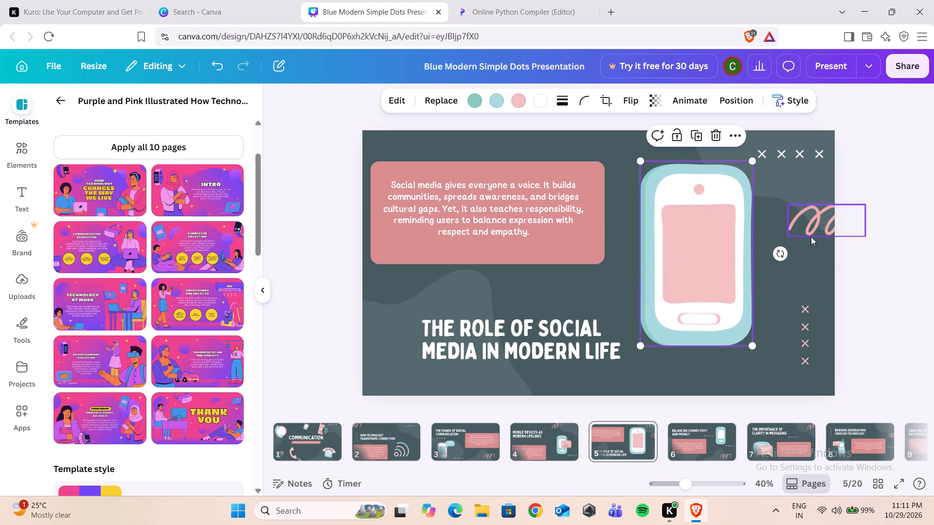
click(868, 273)
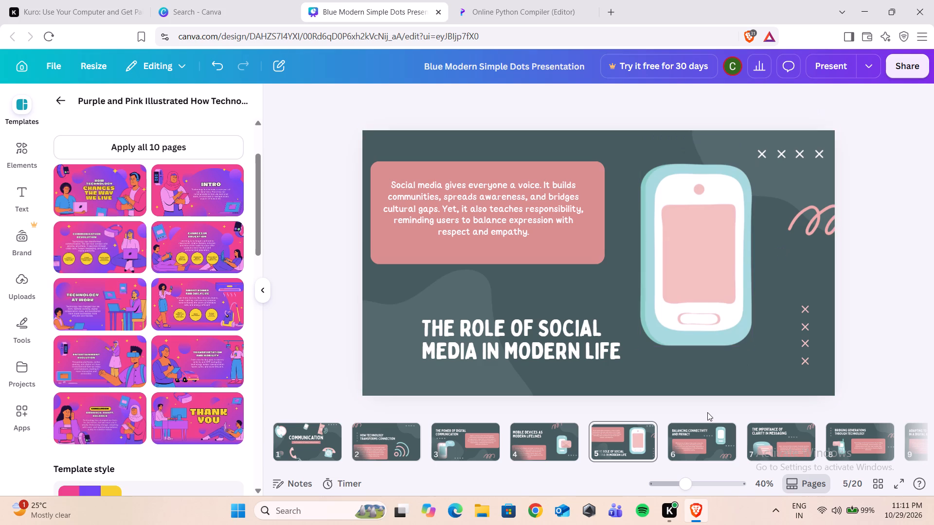
On page 6, enlarge the phone illustration slightly and place it near the page's top edge, above the lower row of X marks.
click(694, 454)
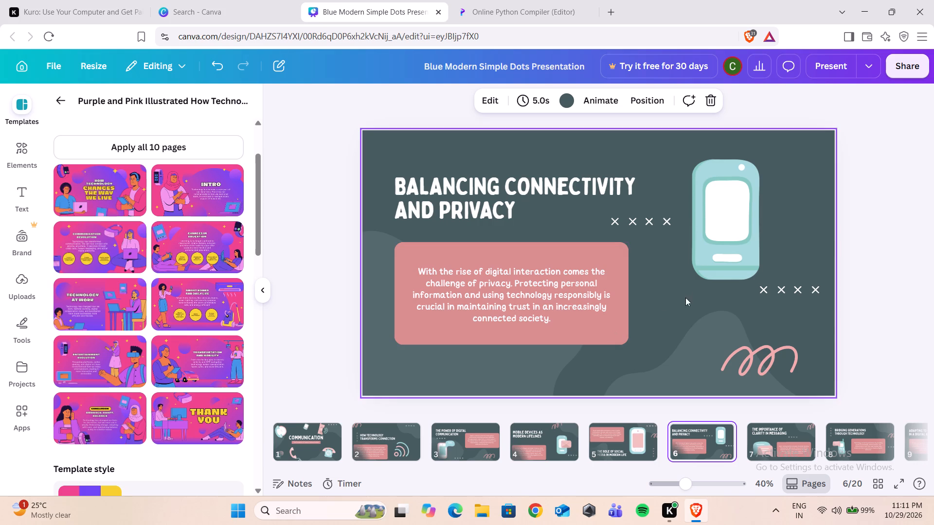
click(715, 234)
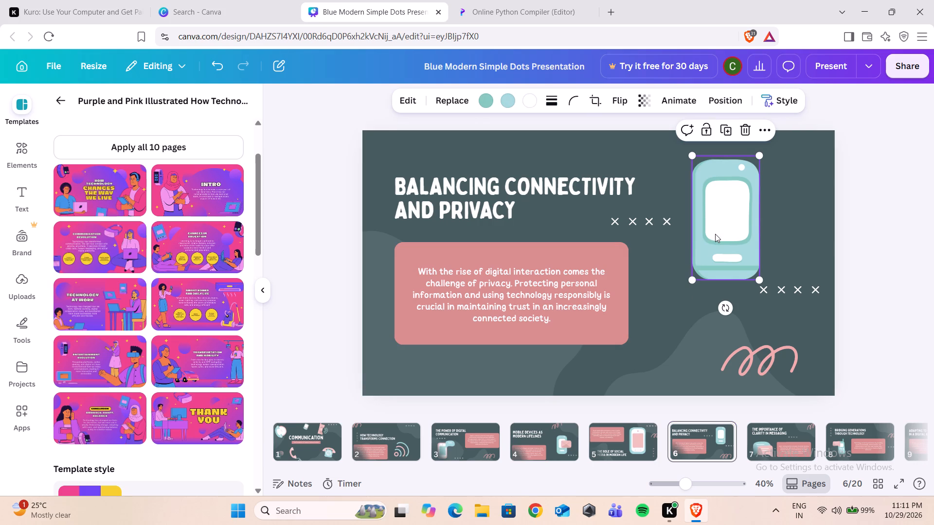
drag(759, 278, 776, 293)
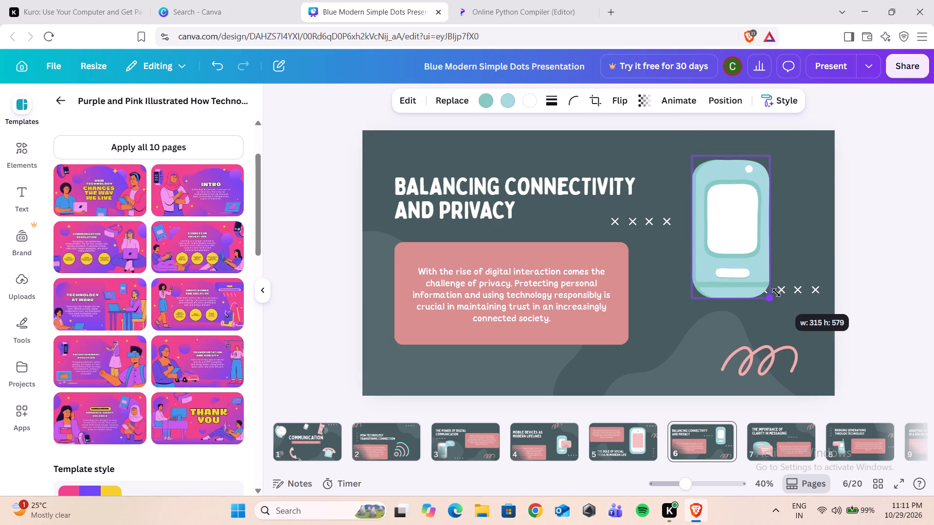
drag(776, 293, 782, 299)
drag(738, 228, 734, 199)
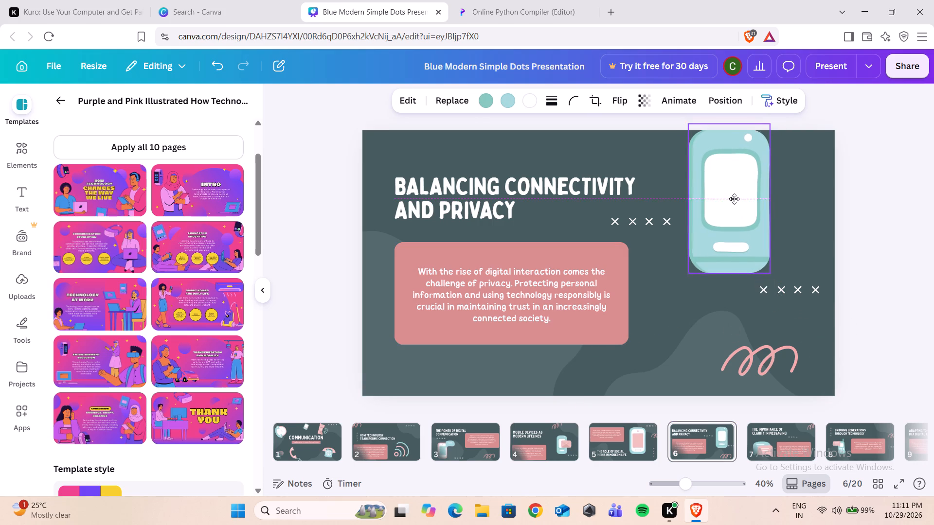
drag(734, 199, 738, 206)
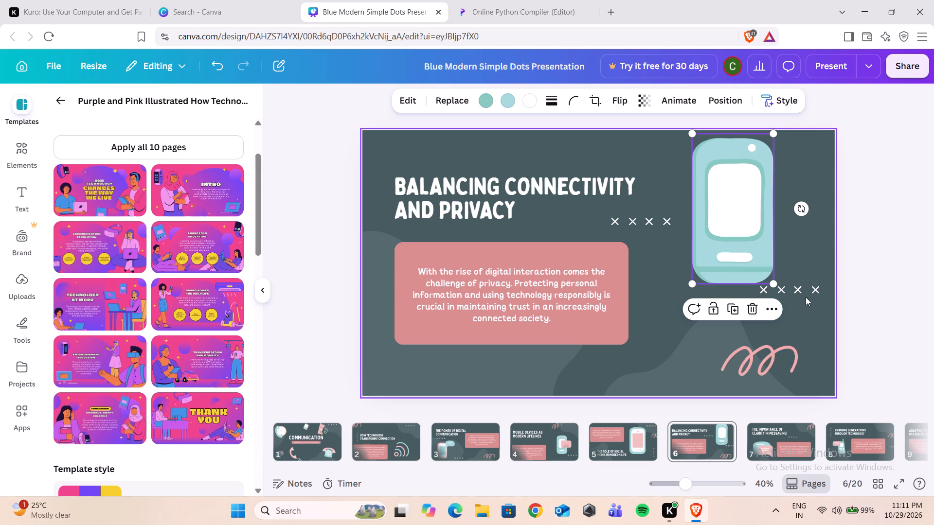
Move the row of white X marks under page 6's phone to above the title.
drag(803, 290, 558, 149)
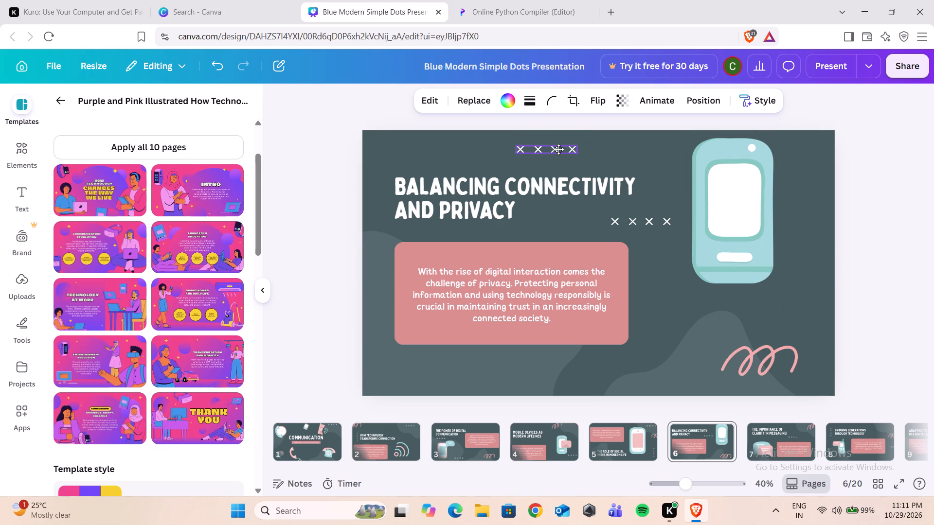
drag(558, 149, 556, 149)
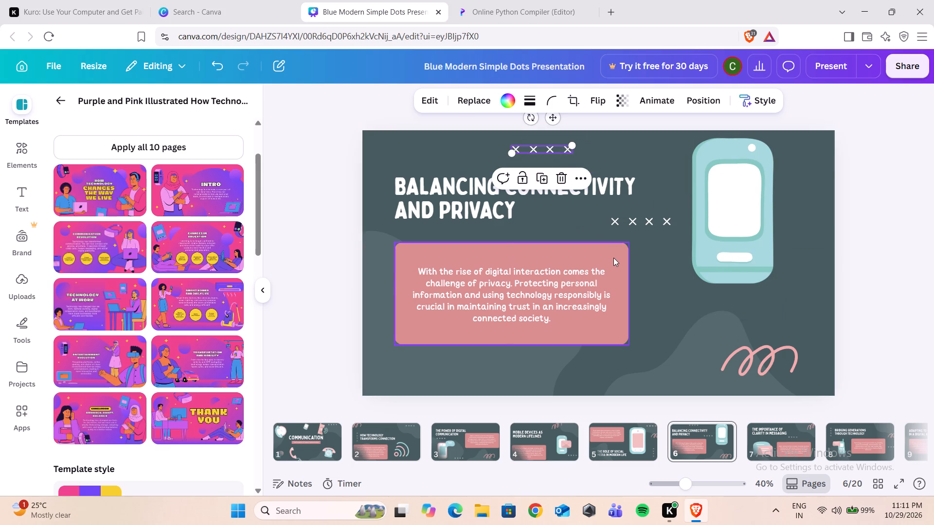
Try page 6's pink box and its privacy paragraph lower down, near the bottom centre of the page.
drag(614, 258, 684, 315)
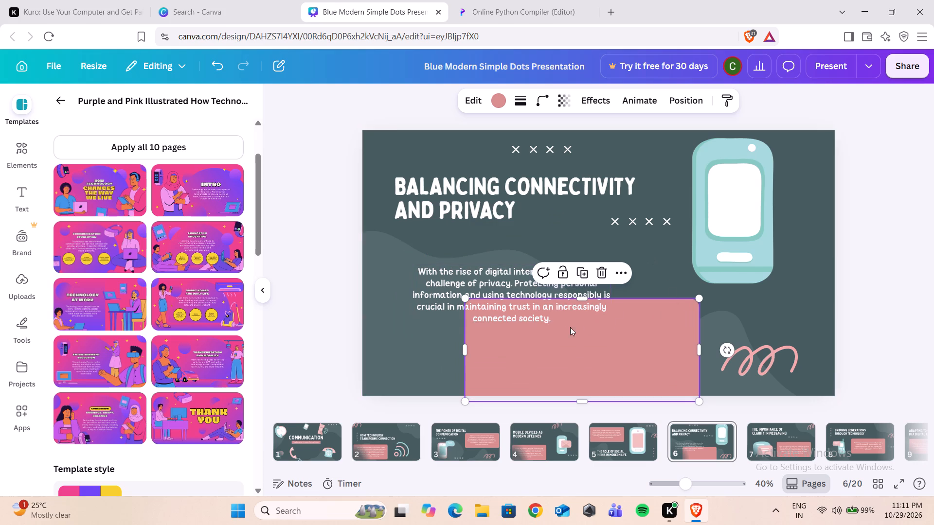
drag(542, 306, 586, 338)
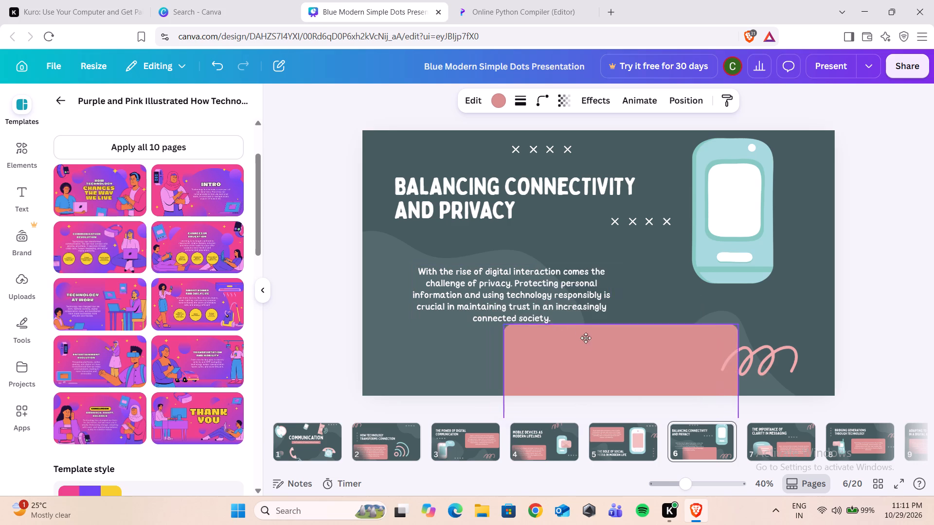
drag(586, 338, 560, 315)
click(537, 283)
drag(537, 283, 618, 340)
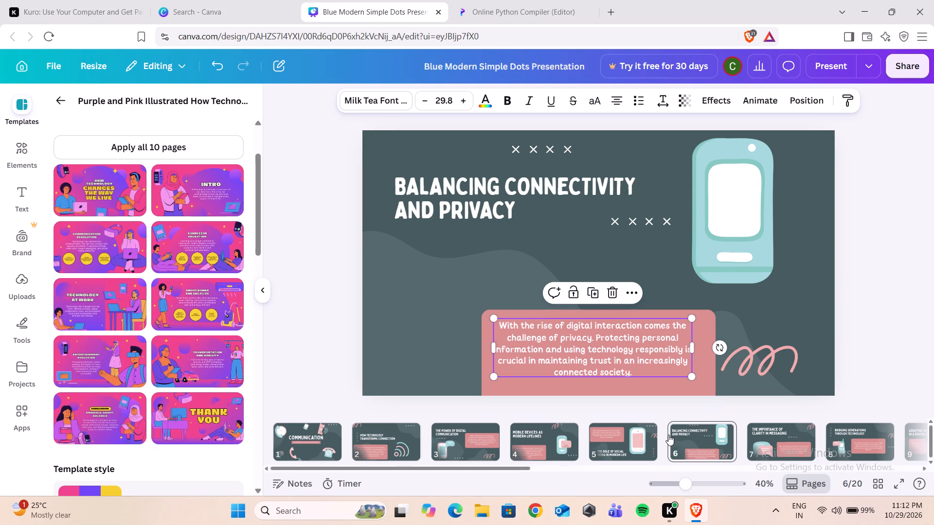
Lower the computer's display brightness to the low end of its range and return to the presentation.
click(814, 510)
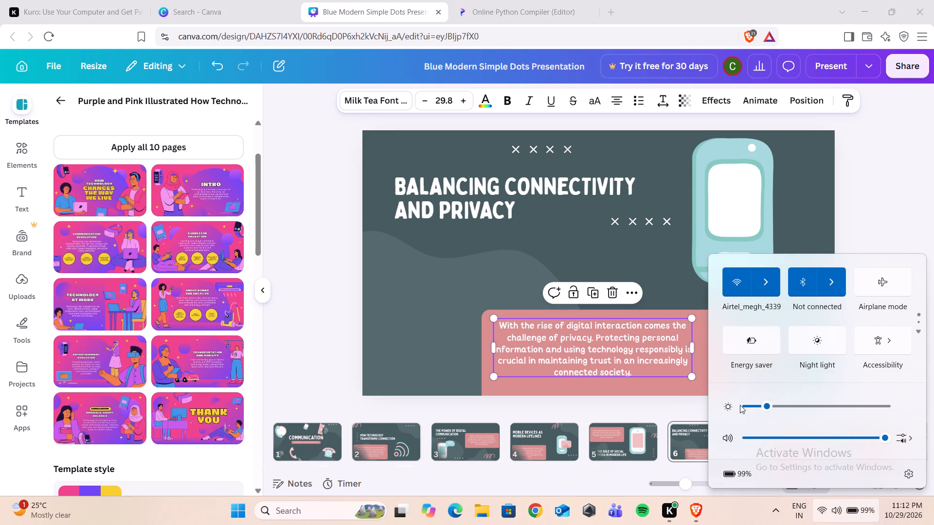
click(740, 405)
click(743, 407)
click(434, 313)
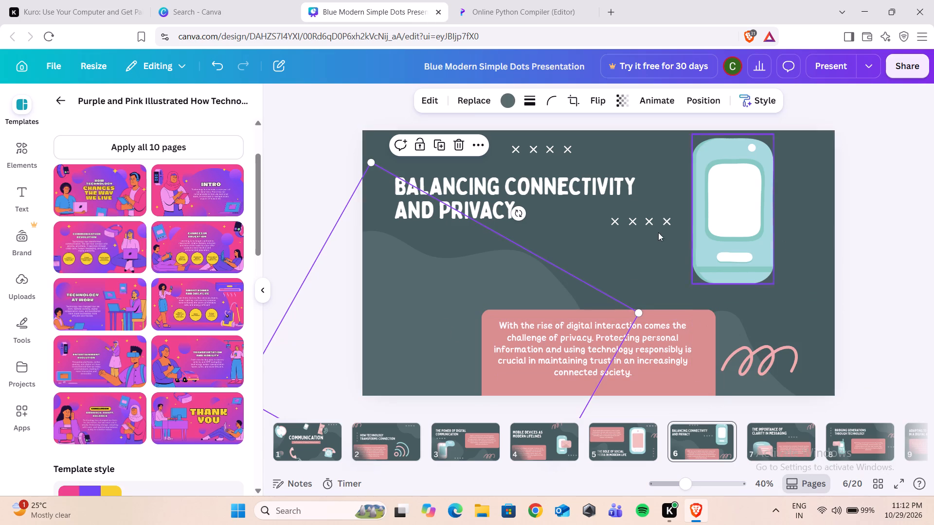
Move page 6's title, Balancing Connectivity and Privacy, to the page's upper right, above the lower row of X marks.
drag(582, 179, 656, 164)
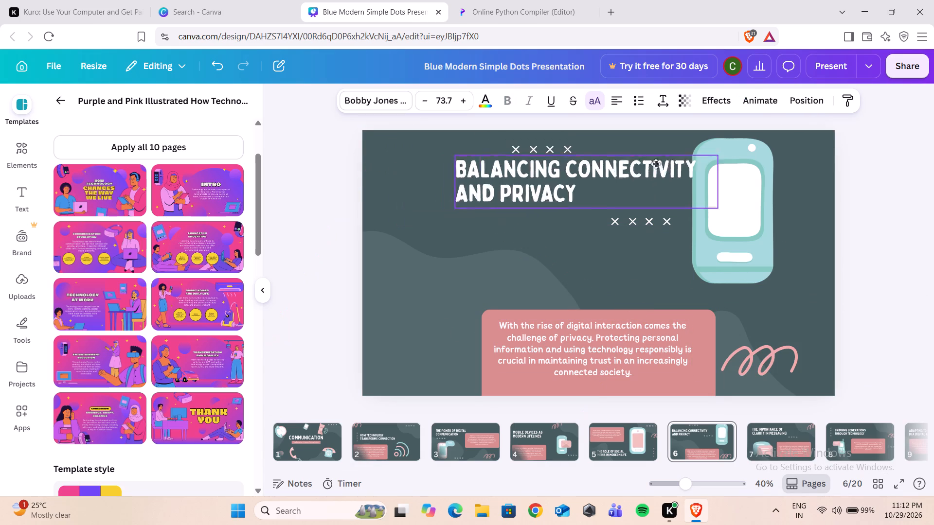
drag(656, 164, 732, 158)
Move page 6's phone illustration to the left side of the page, beside the pink privacy box.
drag(736, 236, 432, 305)
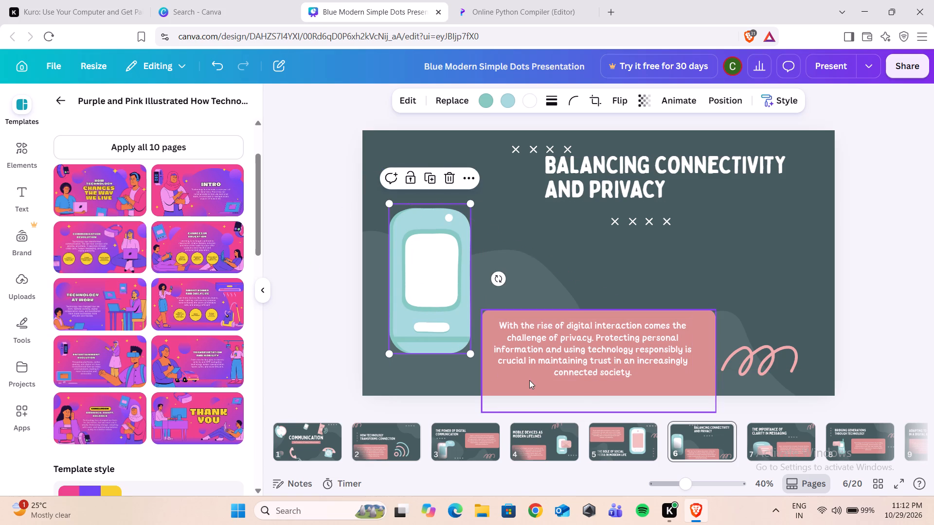
Move page 6's pink box to the right side below the title, and place the privacy paragraph on it.
drag(529, 380, 616, 301)
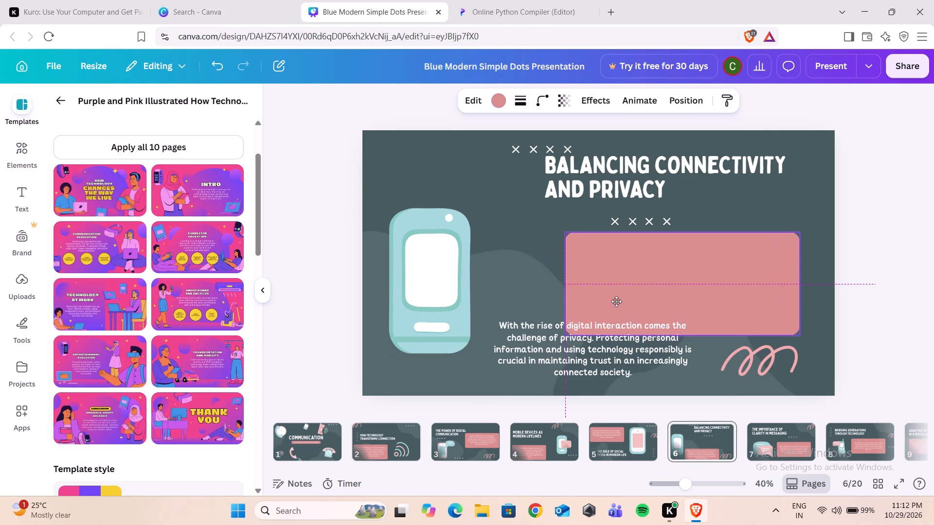
drag(616, 301, 620, 300)
drag(587, 333, 601, 325)
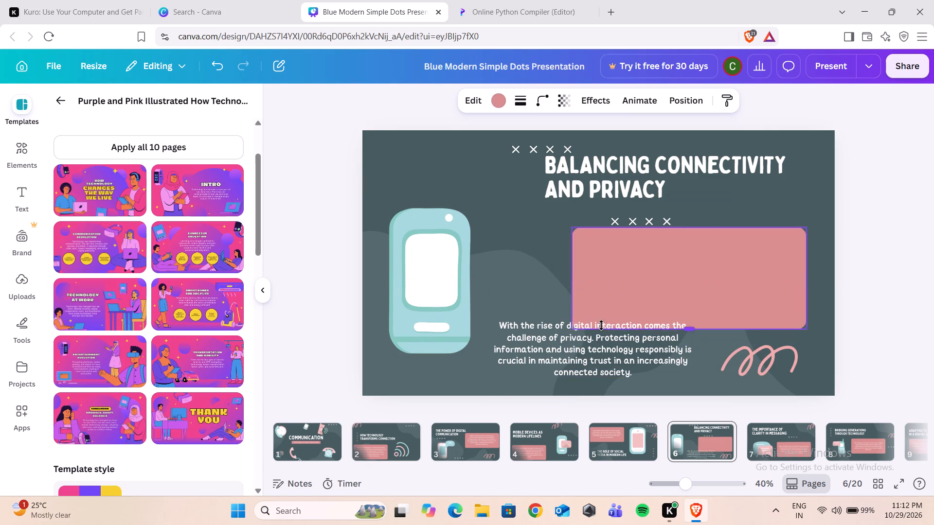
drag(601, 325, 593, 333)
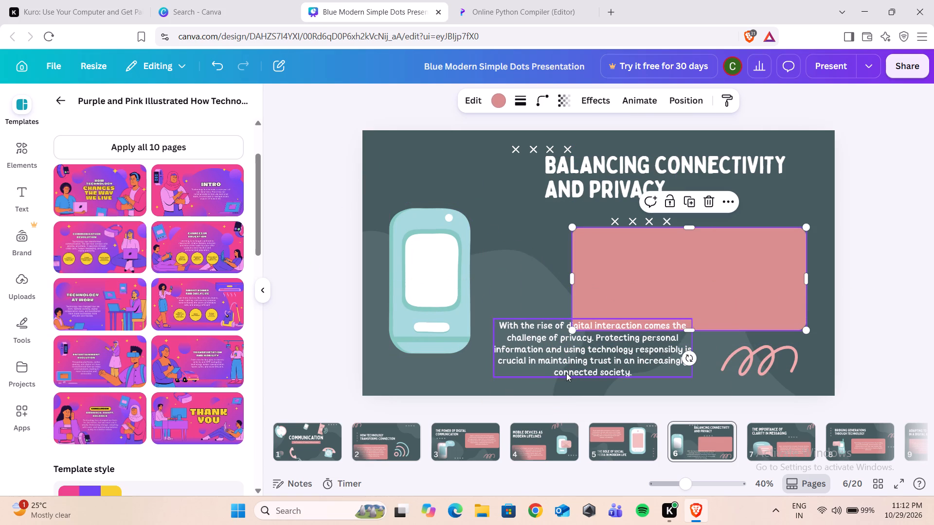
drag(566, 373, 658, 301)
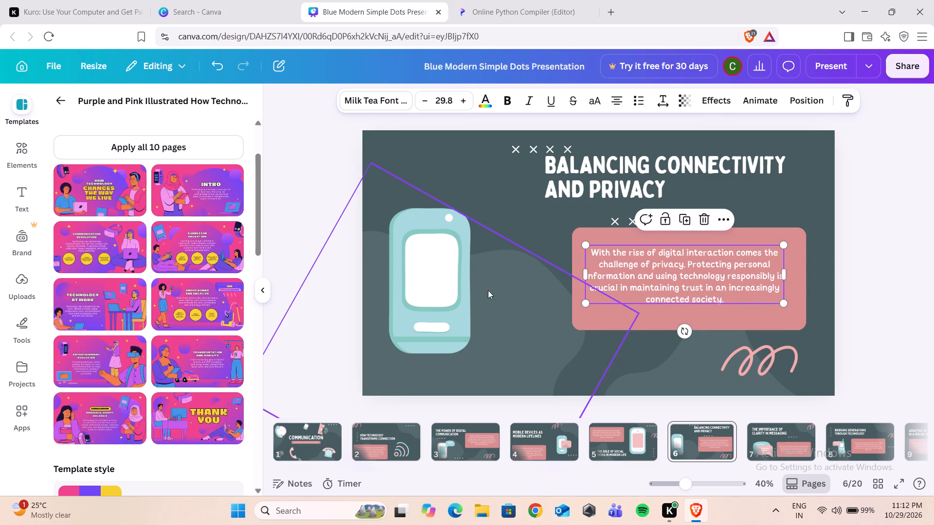
Bring page 6's phone closer to the pink box and shift the title farther into the page's upper-right corner.
click(438, 292)
drag(438, 292, 492, 313)
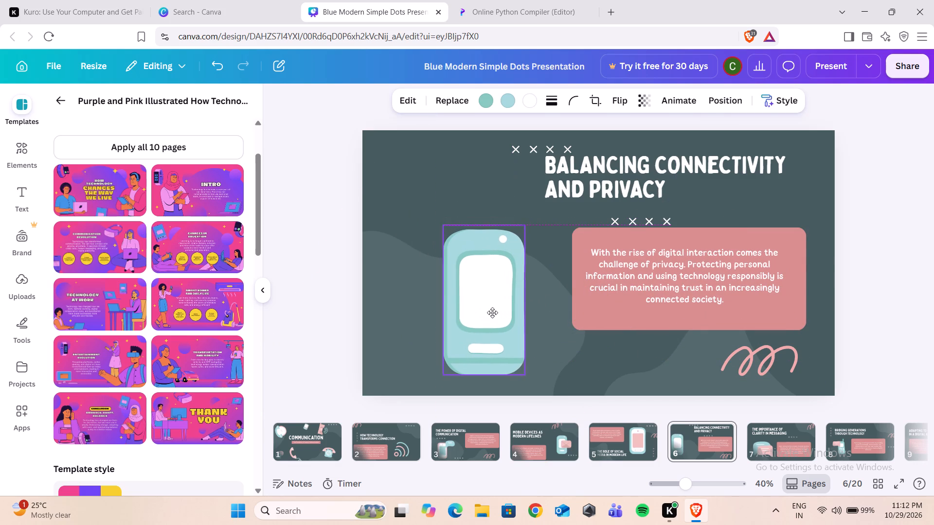
drag(492, 313, 494, 314)
drag(649, 192, 654, 192)
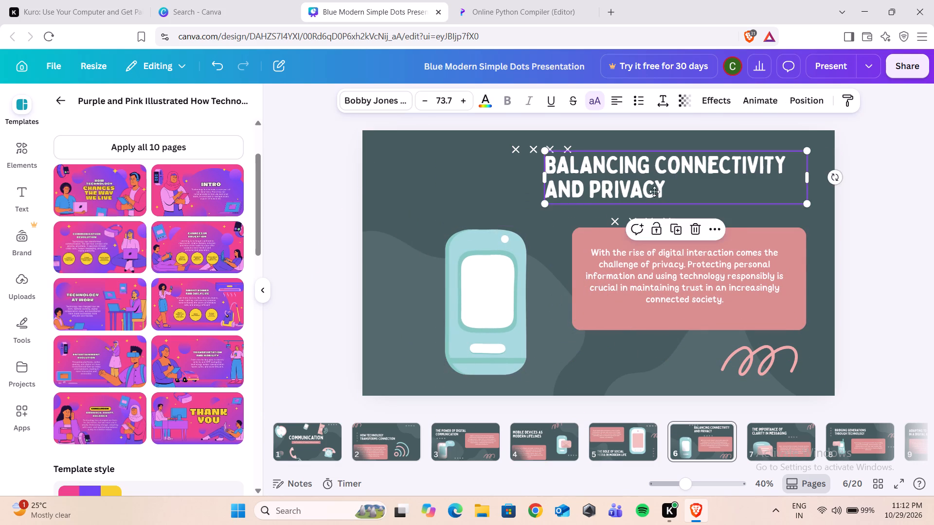
drag(654, 192, 679, 188)
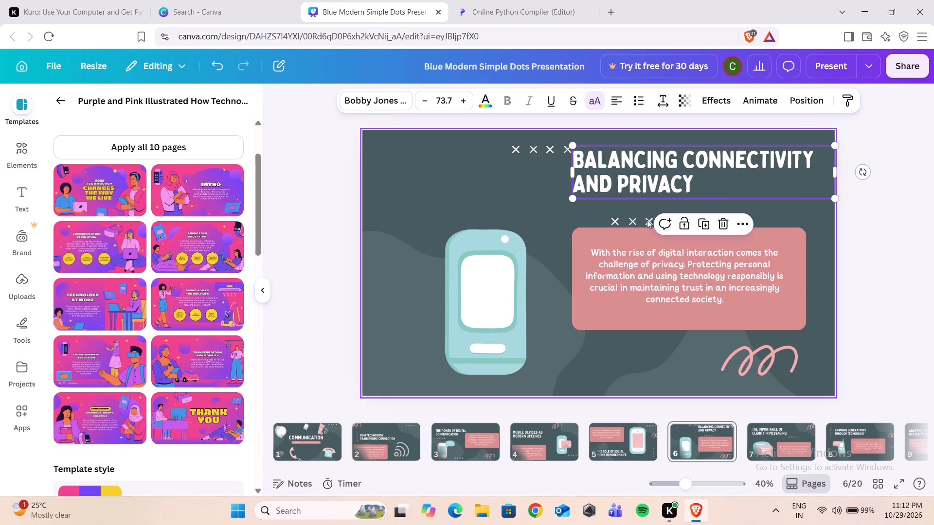
Move the row of white X marks above the pink box to page 6's upper-left corner, and place the phone beneath it.
drag(644, 220, 427, 166)
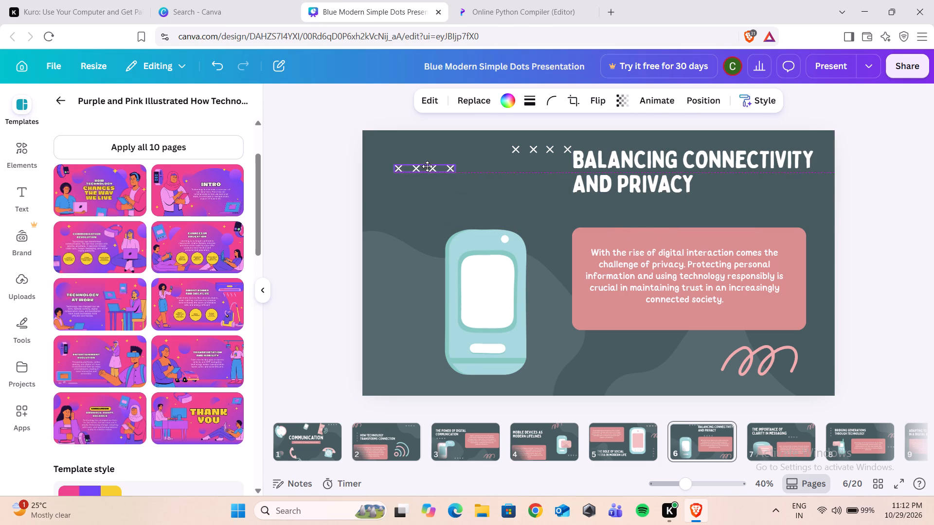
drag(427, 166, 410, 154)
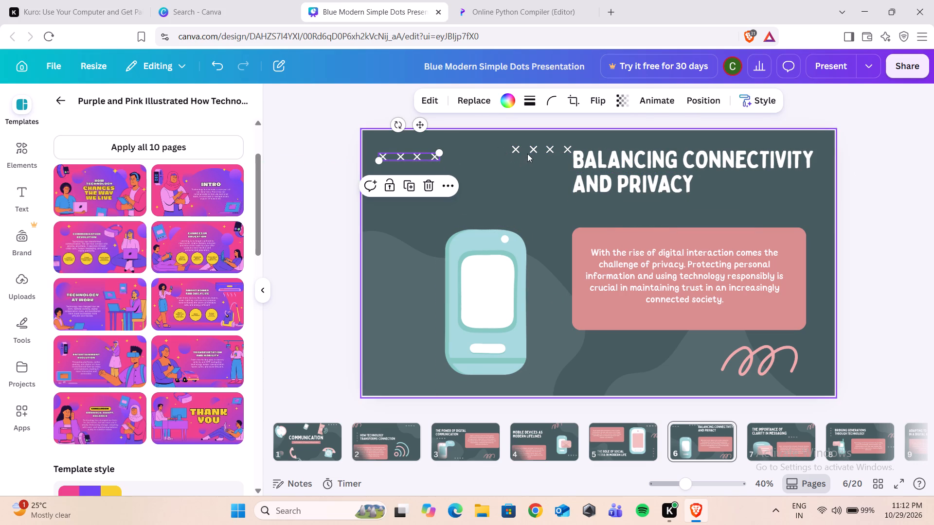
drag(510, 268, 474, 233)
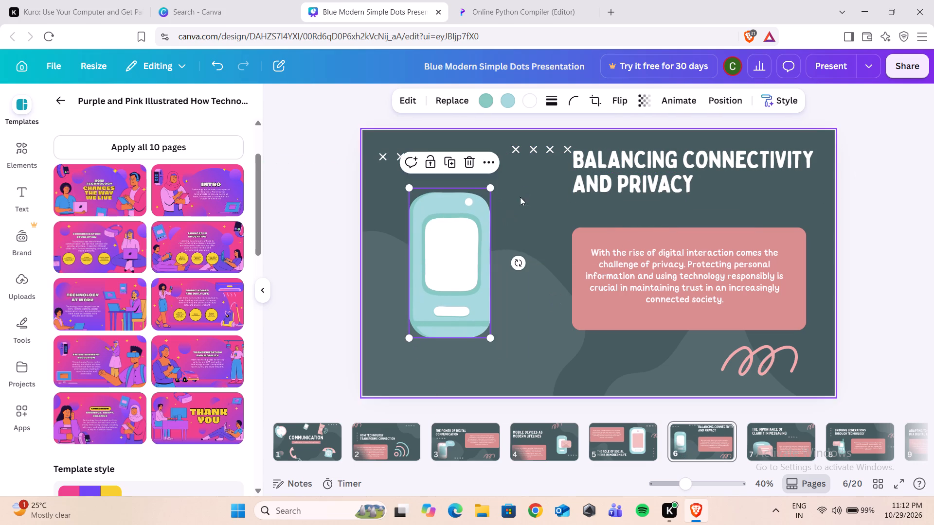
Move the X marks beside page 6's title down near the bottom edge, and the pink squiggle to the page's bottom-left corner.
drag(537, 150, 529, 372)
drag(741, 359, 365, 384)
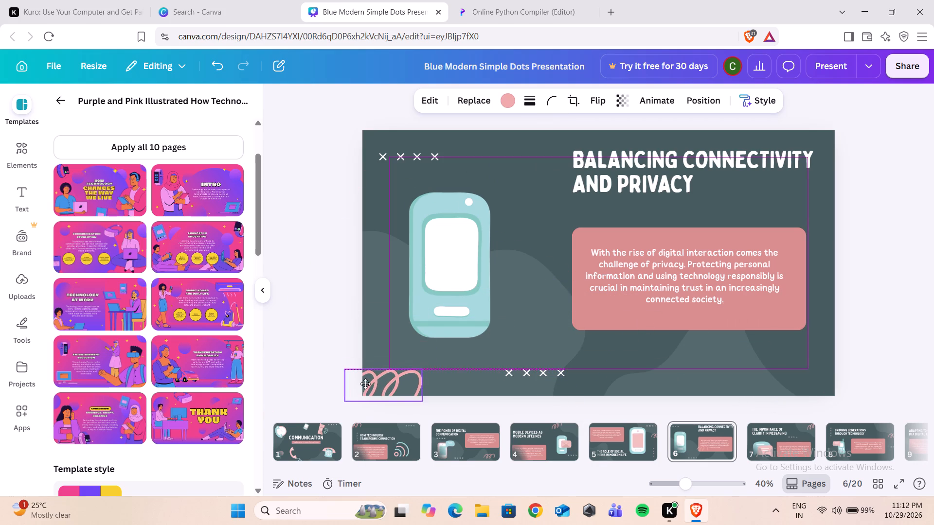
drag(365, 384, 366, 385)
drag(366, 385, 366, 386)
click(638, 359)
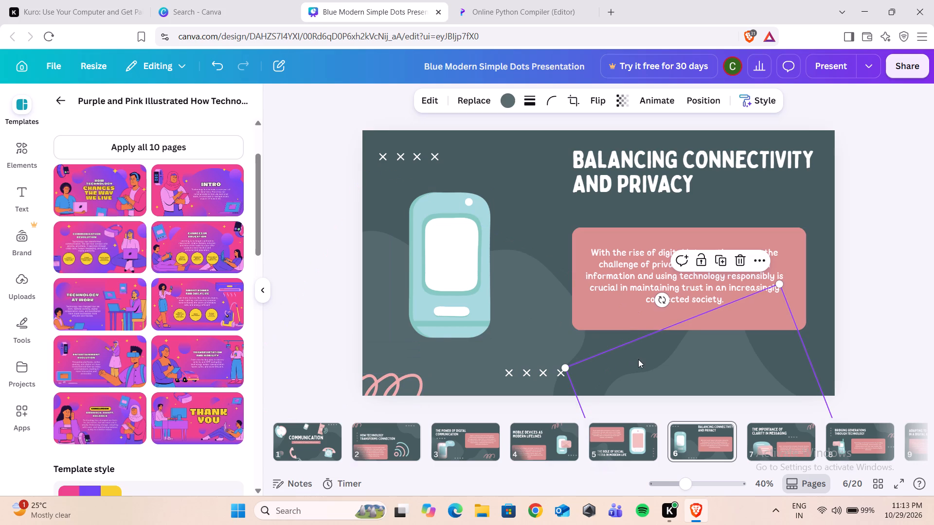
click(891, 318)
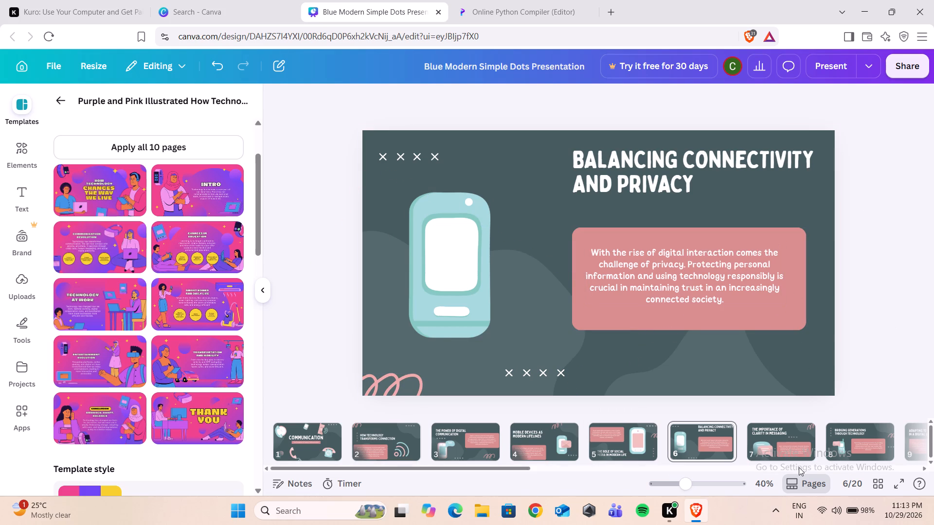
On page 7, swap sides so the pink box with its clarity paragraph sits on the left and the speech bubbles on the right.
click(771, 454)
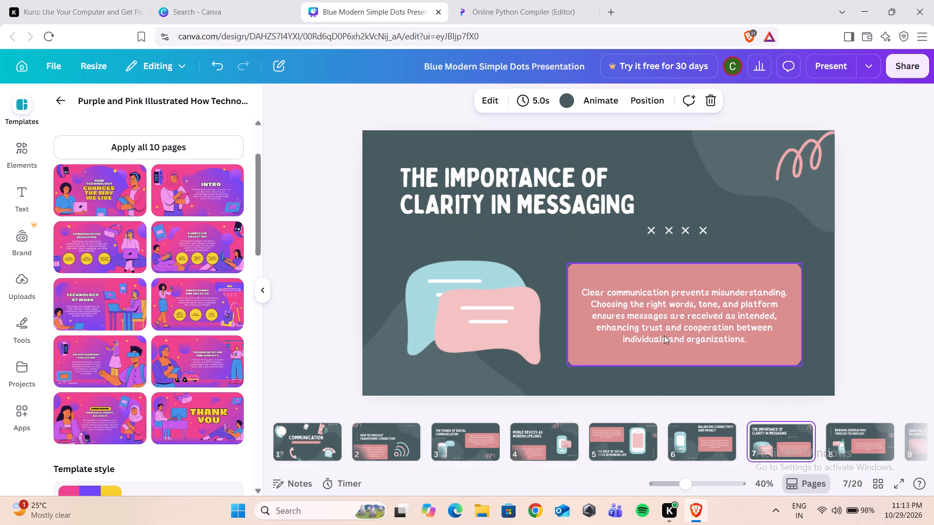
drag(509, 324, 705, 183)
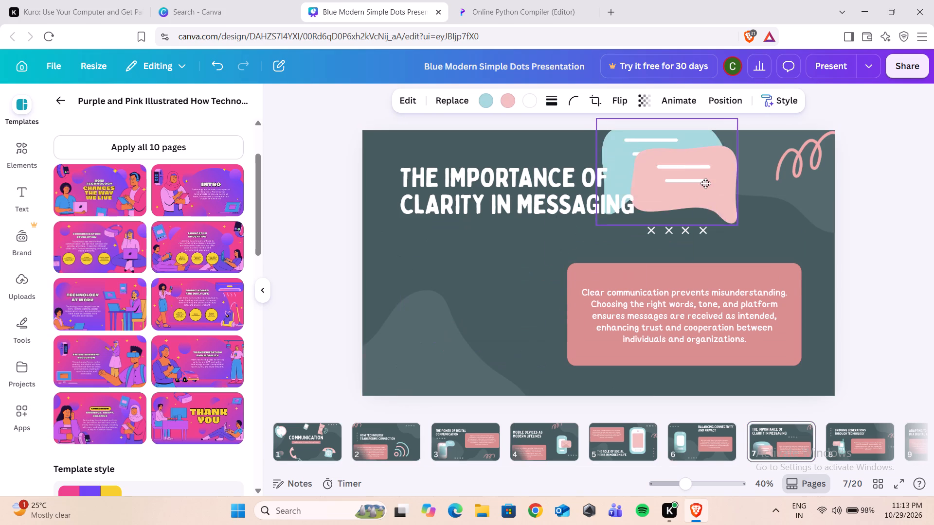
drag(705, 183, 749, 191)
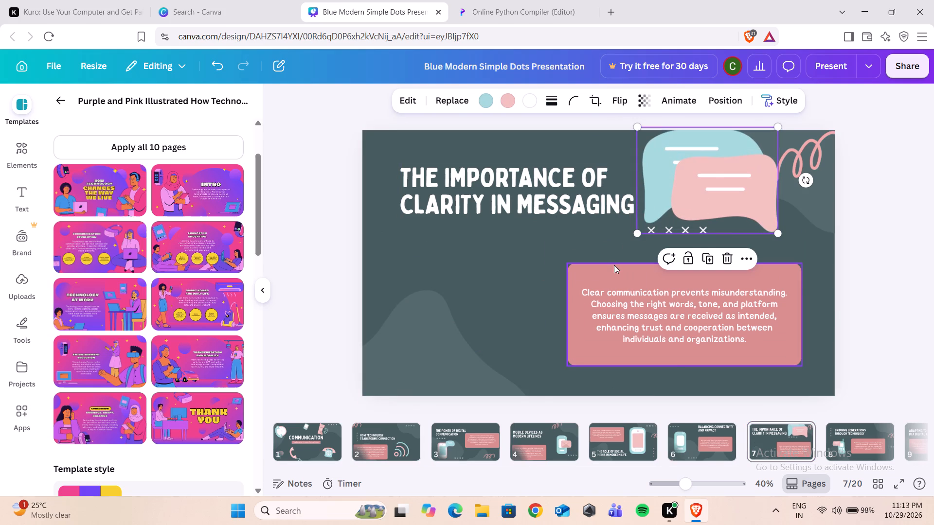
drag(614, 265, 439, 265)
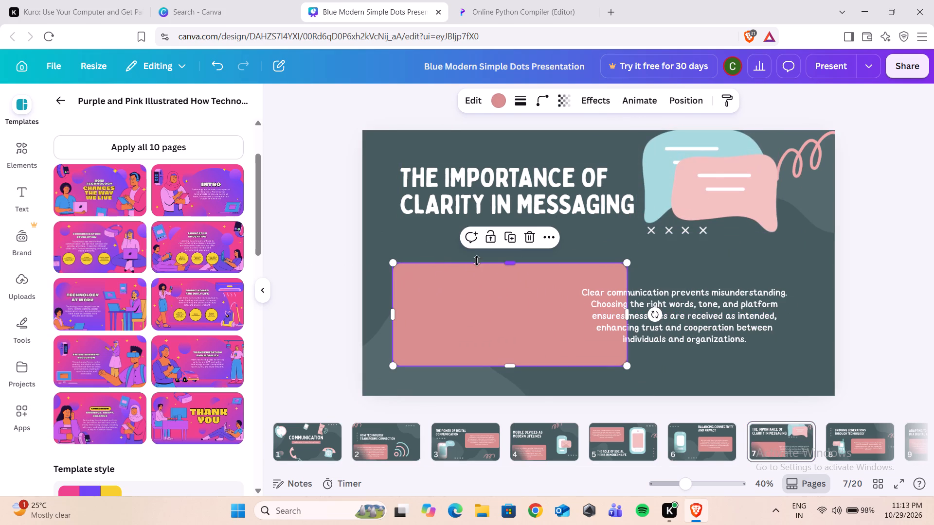
drag(676, 299, 520, 298)
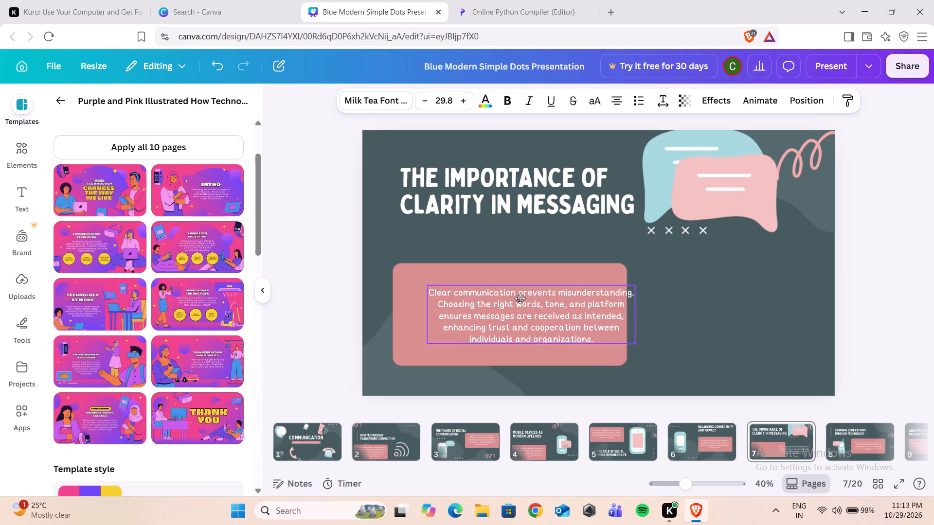
drag(520, 298, 498, 298)
drag(659, 232, 681, 346)
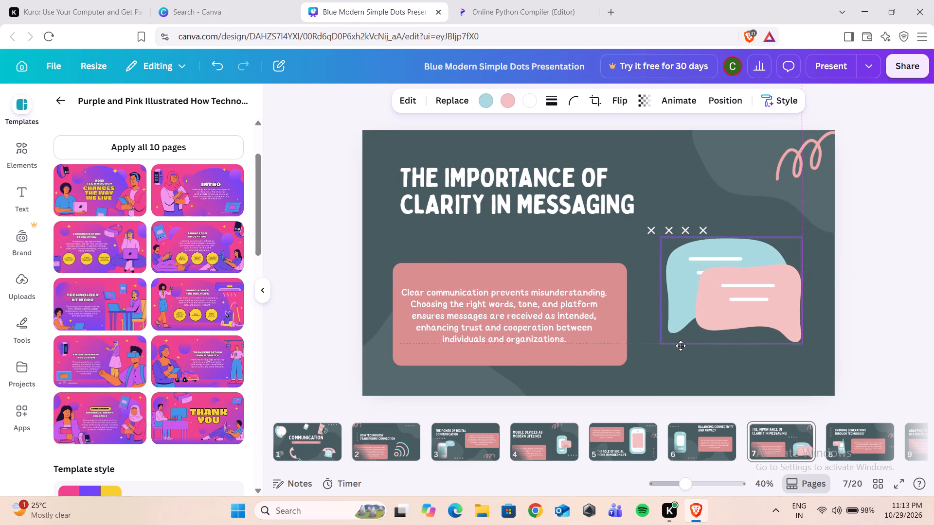
drag(681, 346, 677, 346)
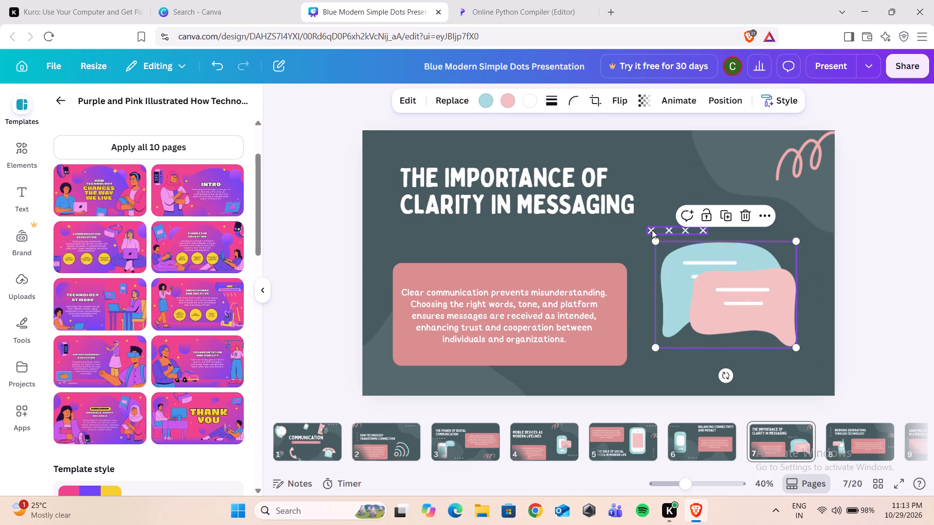
Place page 7's row of white X marks above the right end of the speech bubbles, and nudge the bubbles up slightly.
drag(653, 230, 689, 157)
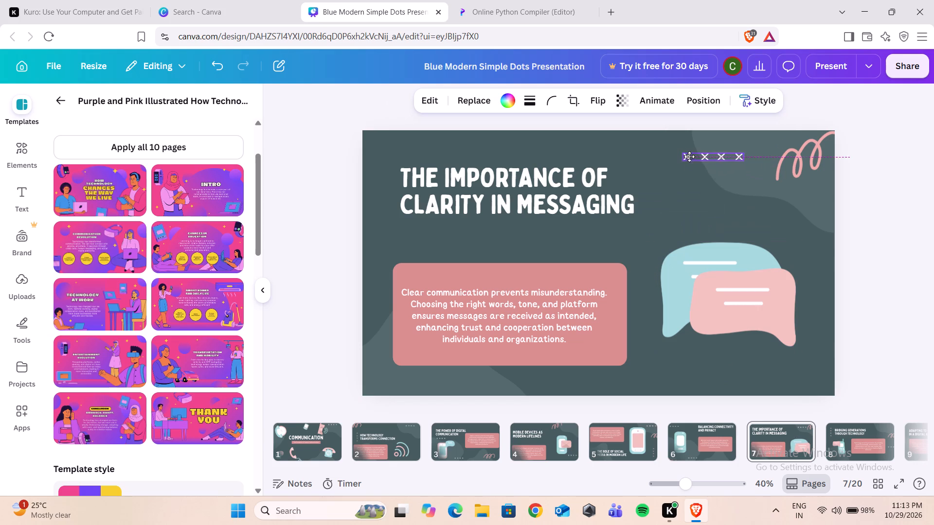
drag(689, 157, 746, 215)
drag(714, 263, 714, 254)
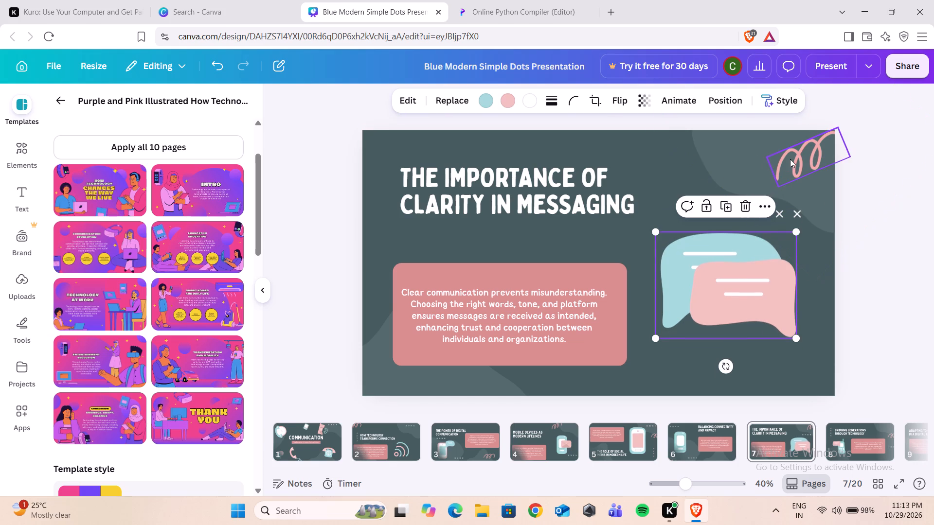
Move page 7's pink squiggle to the page's bottom-right corner, rotating it to slope down toward the corner.
drag(790, 158, 754, 364)
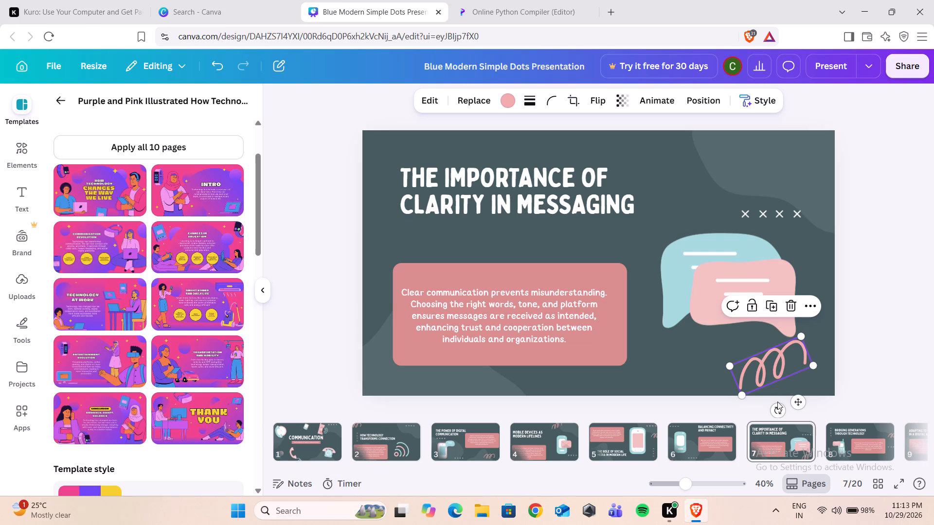
drag(776, 406, 747, 378)
drag(771, 367, 813, 370)
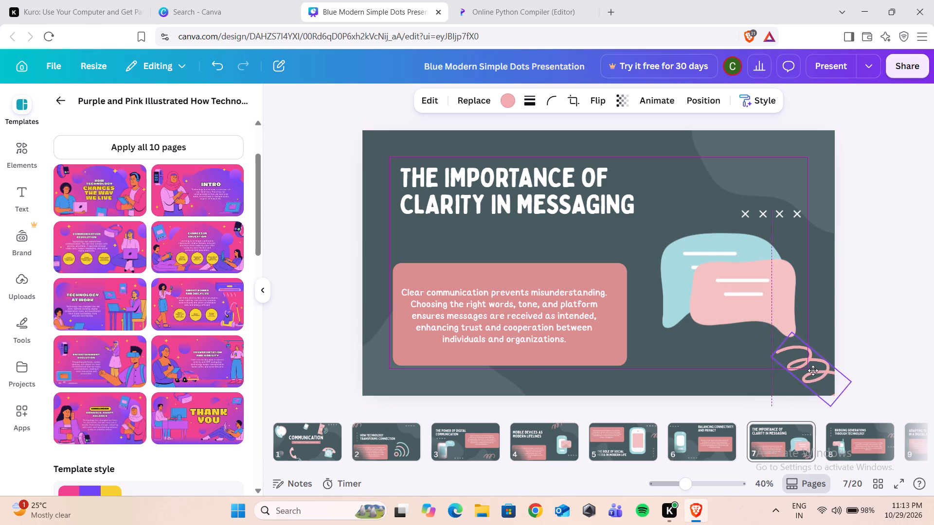
drag(813, 370, 818, 384)
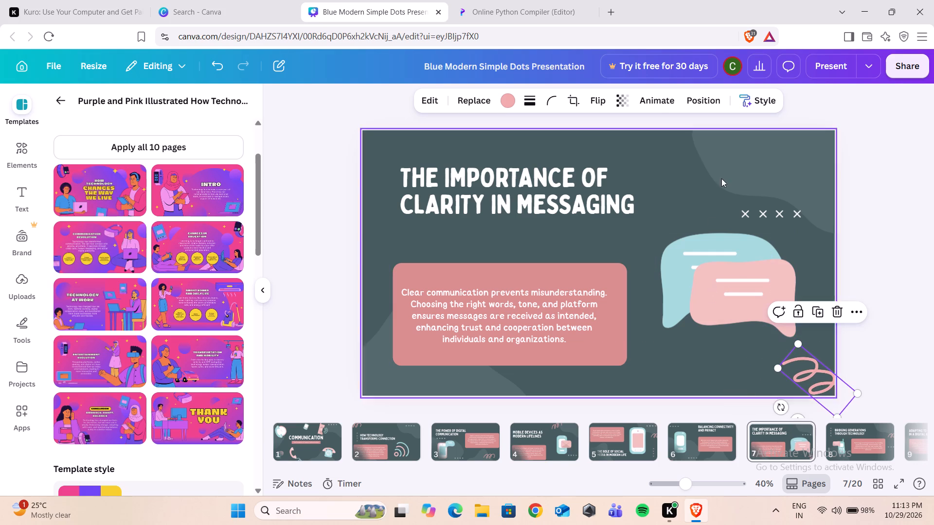
Shift page 7's title slightly down and left to line up with the page's left margin.
drag(585, 190, 573, 200)
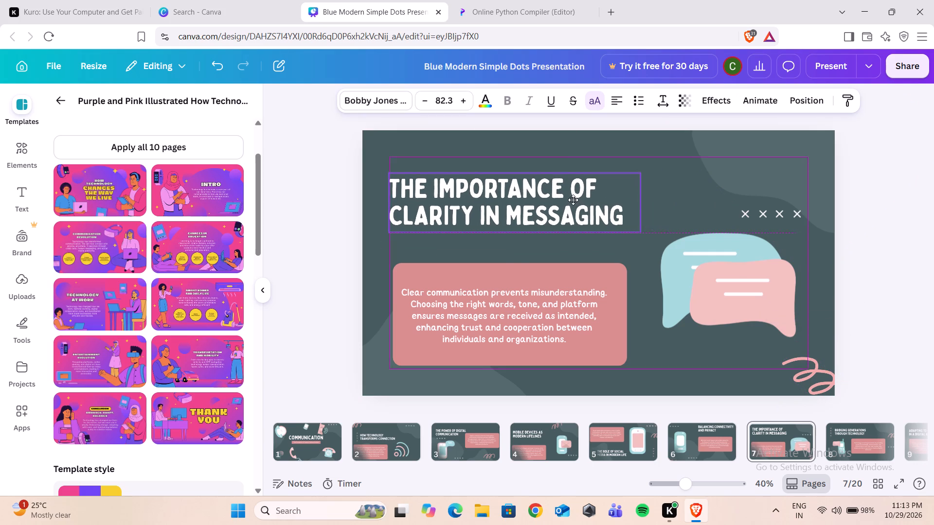
drag(573, 200, 575, 200)
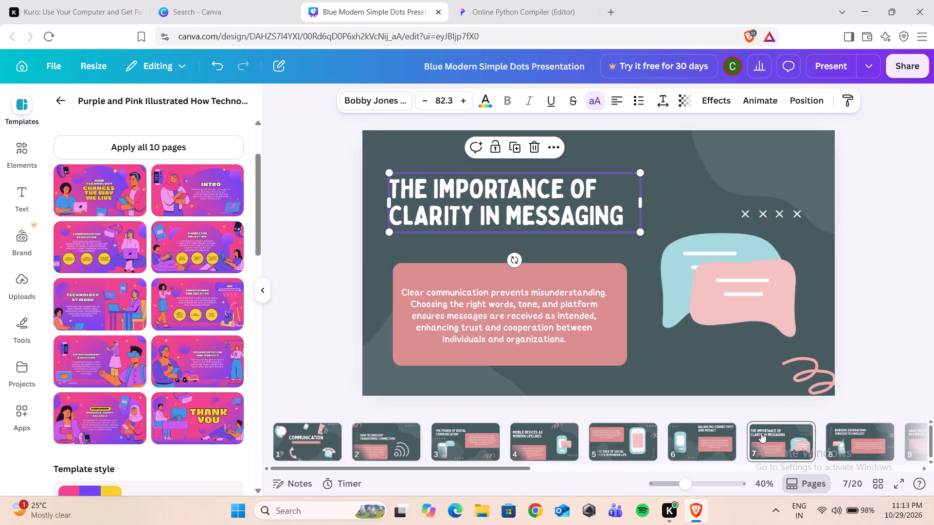
On page 8, move the mobile phone with the speech bubble to the upper right, beside the title.
scroll(759, 428, left, 6)
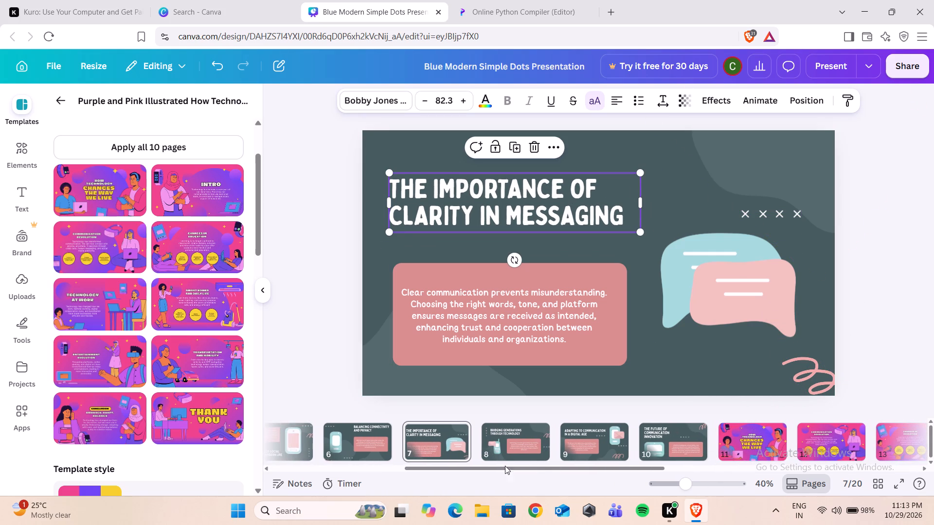
click(500, 441)
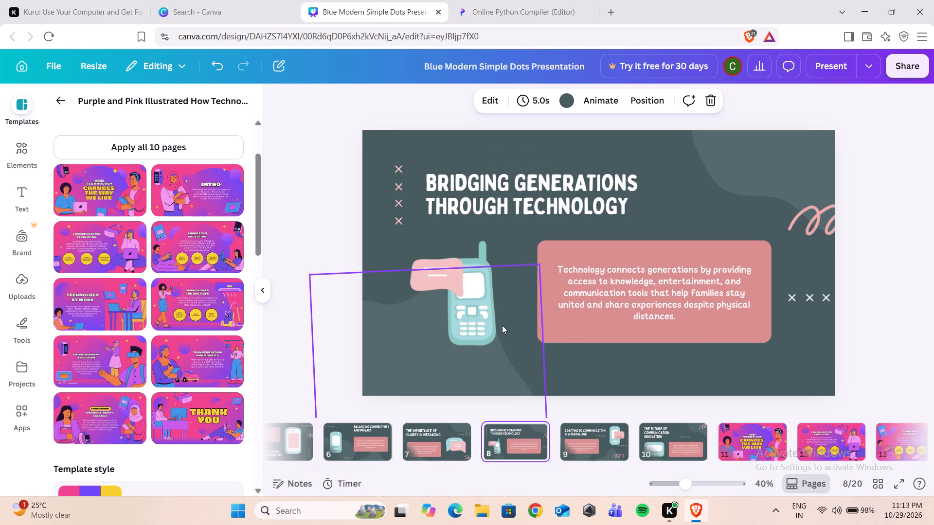
drag(462, 307, 506, 273)
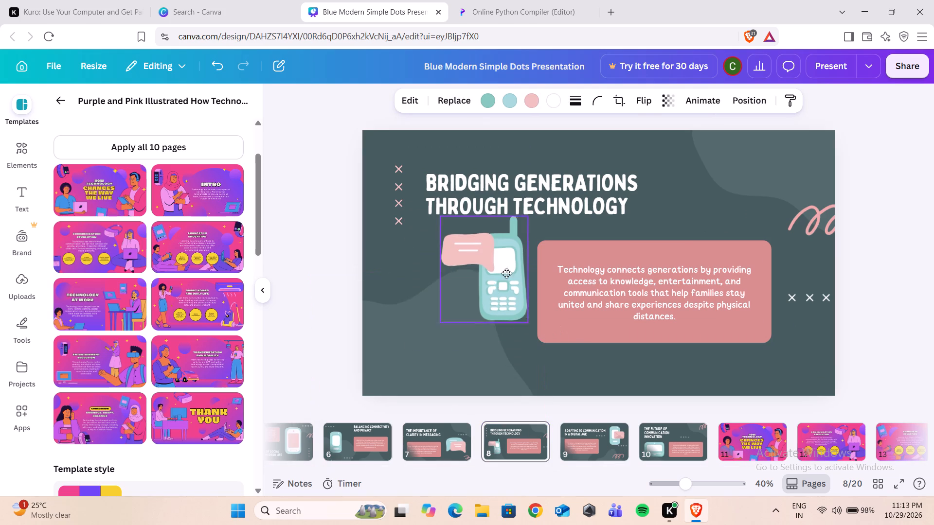
drag(506, 273, 711, 199)
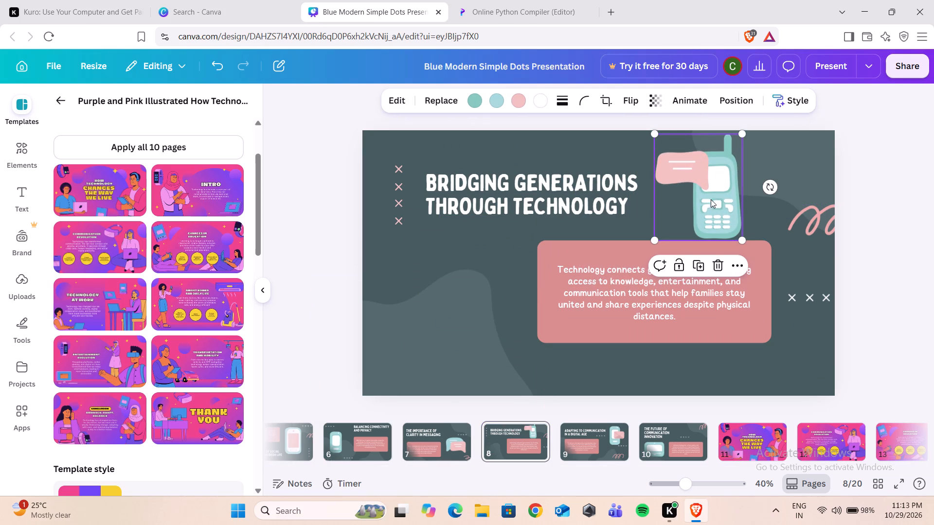
Move page 8's pink box and its generations paragraph left to sit below the title, and nudge the phone slightly right and down.
drag(615, 249, 564, 257)
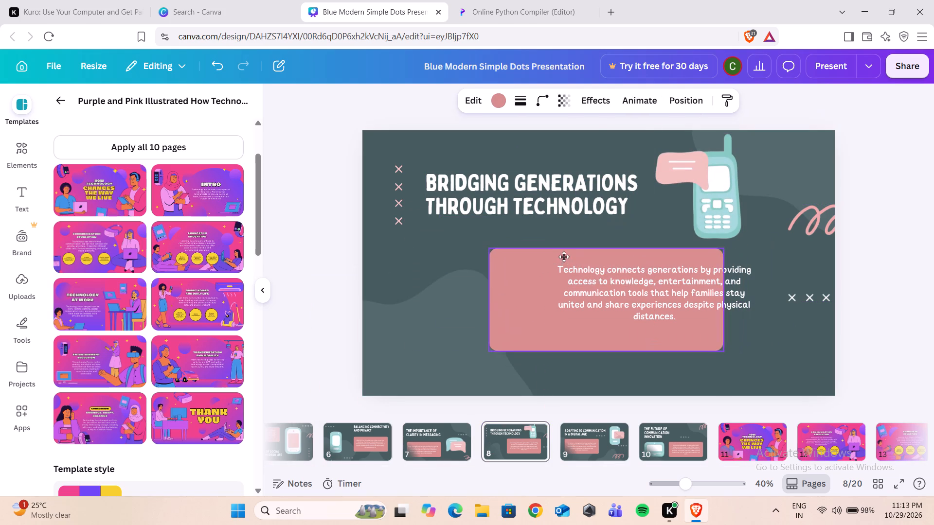
drag(564, 257, 557, 263)
drag(598, 280, 560, 293)
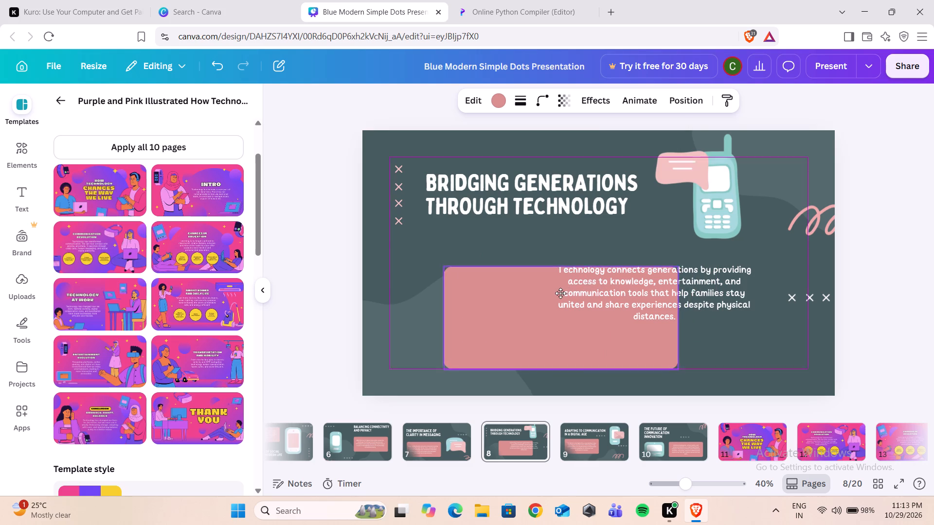
drag(560, 293, 584, 277)
click(598, 273)
drag(598, 273, 529, 280)
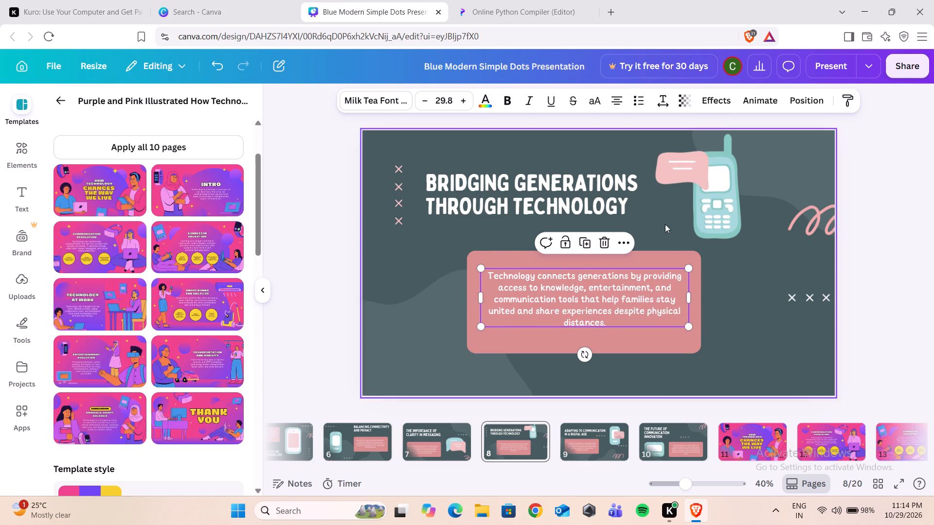
drag(697, 210, 713, 218)
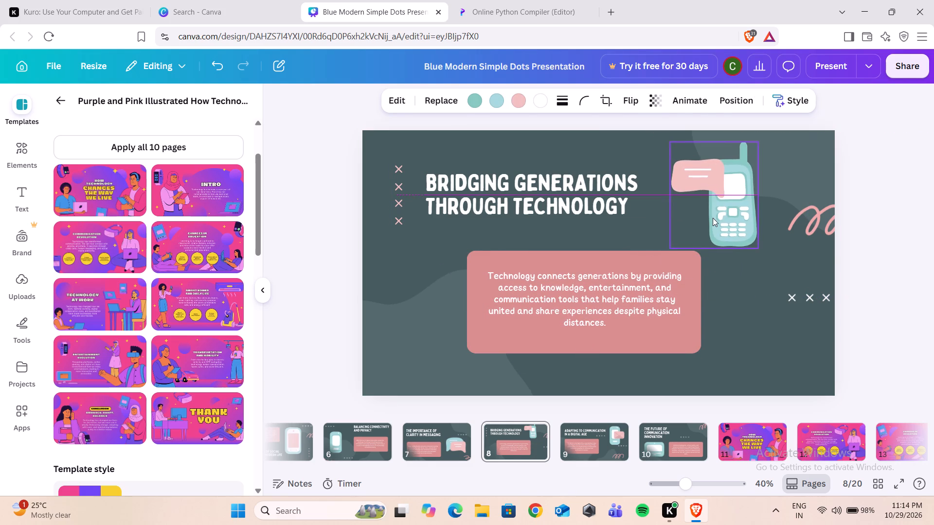
Move page 8's row of white X marks to the page's lower-left corner and the pink X column to the lower-right corner.
drag(803, 297, 736, 334)
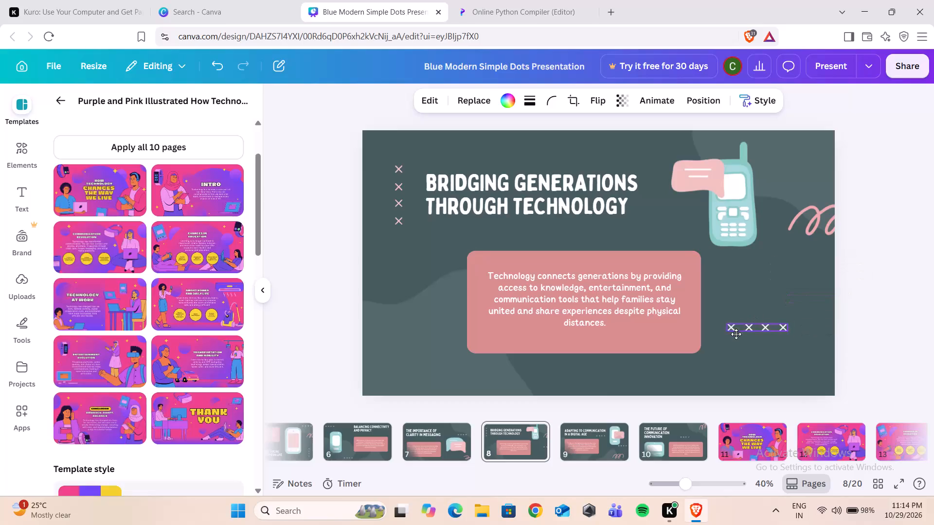
drag(736, 334, 408, 364)
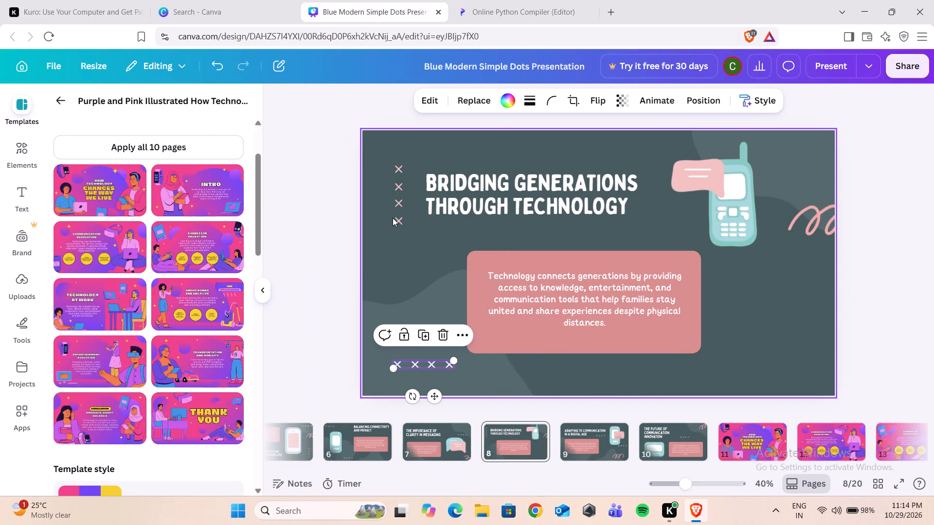
drag(396, 217, 774, 335)
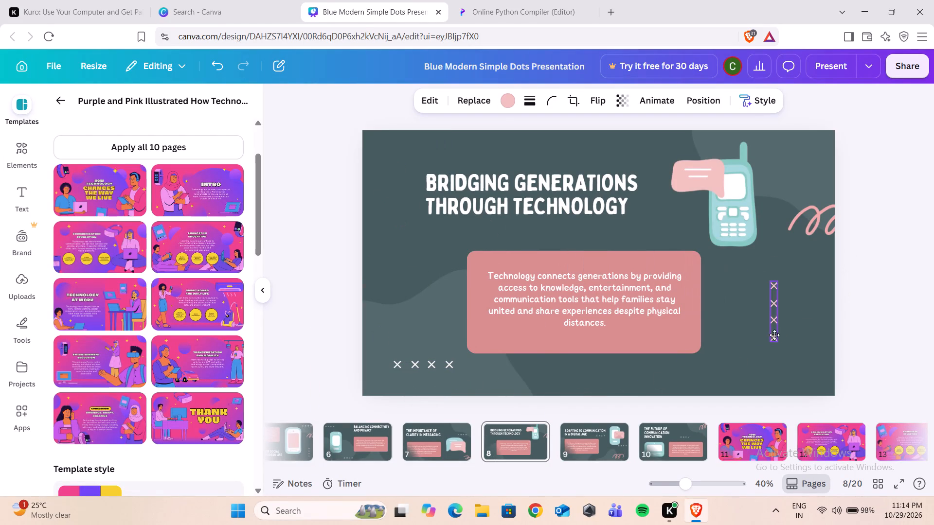
drag(774, 335, 791, 356)
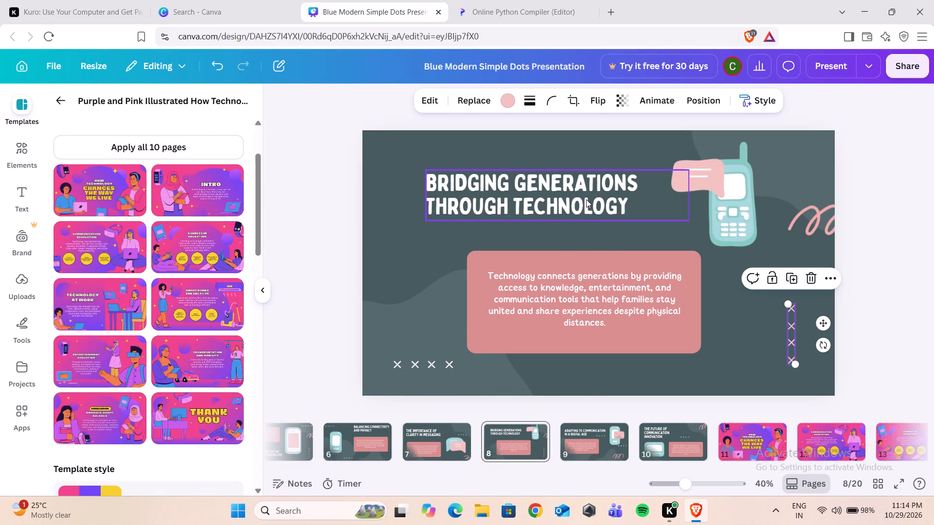
Raise page 8's title slightly toward the page's top edge.
drag(586, 199, 583, 184)
Shift page 8's pink box a little farther left and up, and reposition the generations paragraph on it.
drag(601, 259, 584, 252)
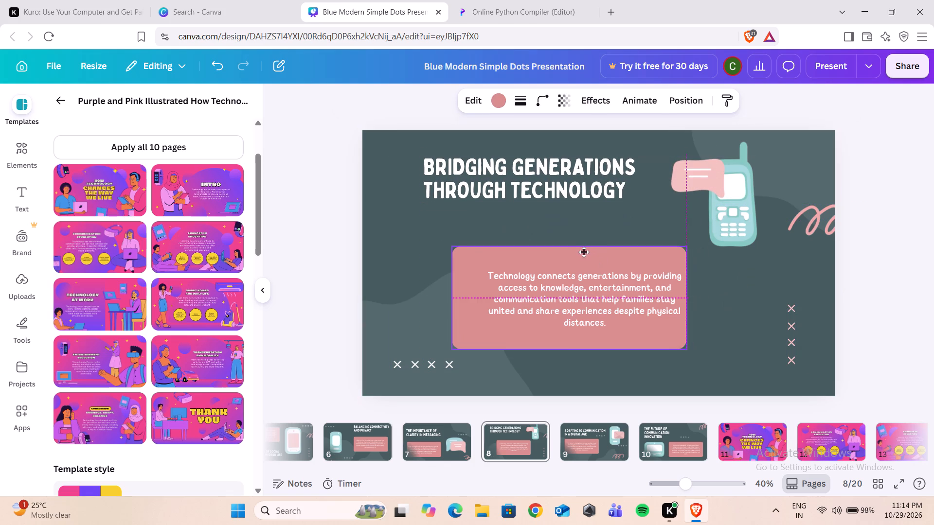
drag(584, 252, 579, 252)
drag(588, 291, 575, 291)
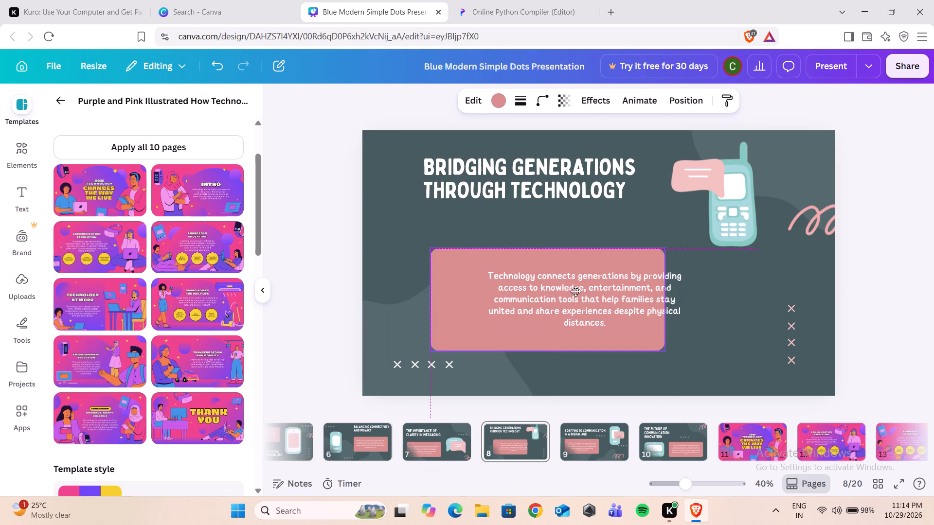
drag(575, 291, 582, 289)
triple_click(582, 289)
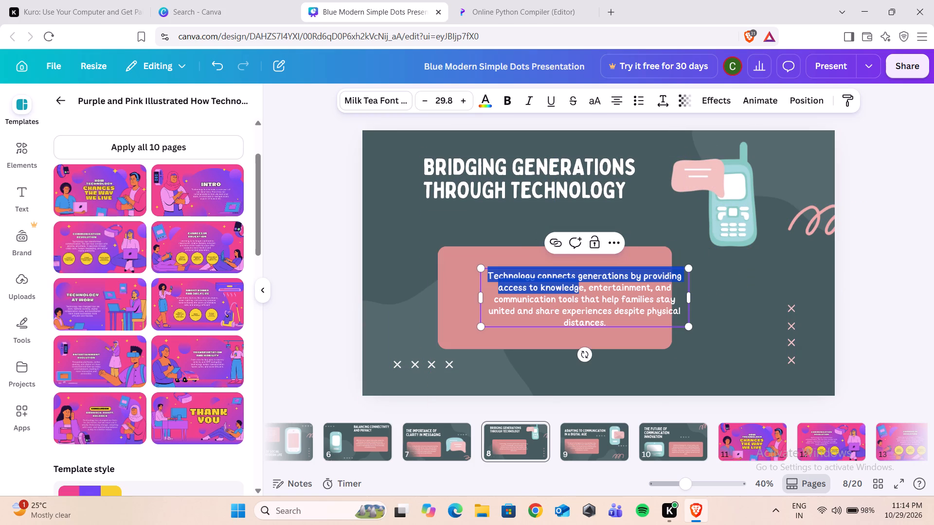
click(626, 373)
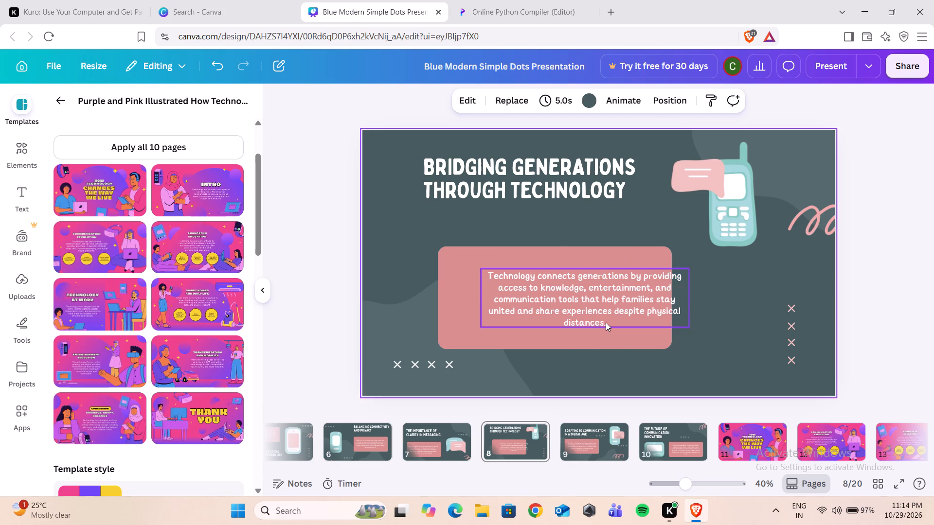
click(606, 322)
drag(606, 322, 579, 319)
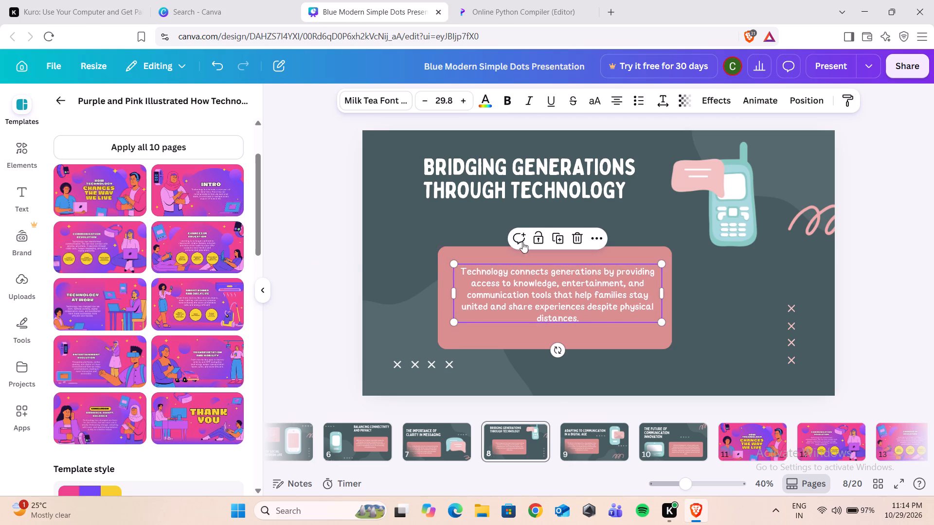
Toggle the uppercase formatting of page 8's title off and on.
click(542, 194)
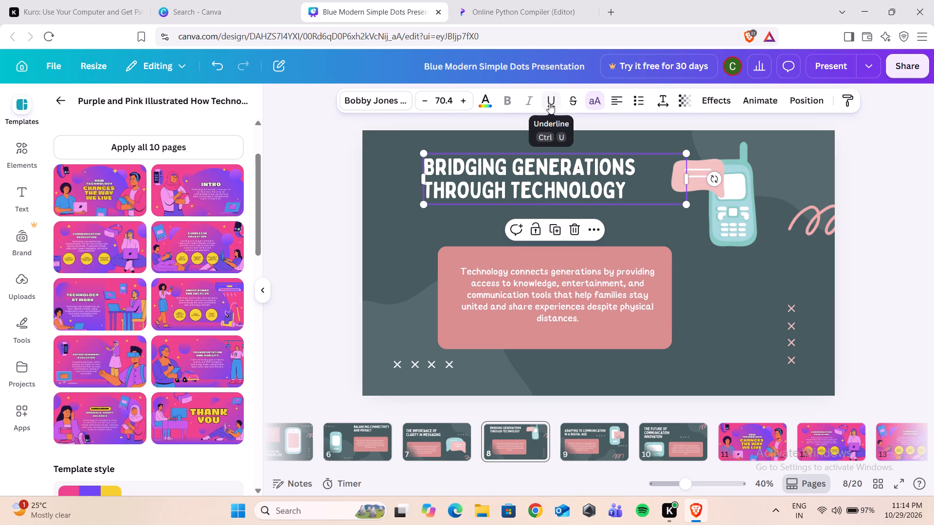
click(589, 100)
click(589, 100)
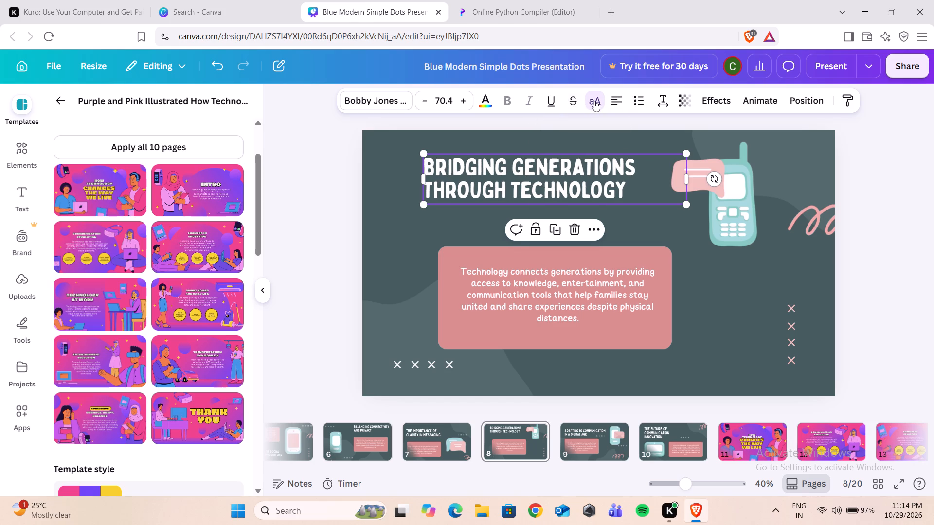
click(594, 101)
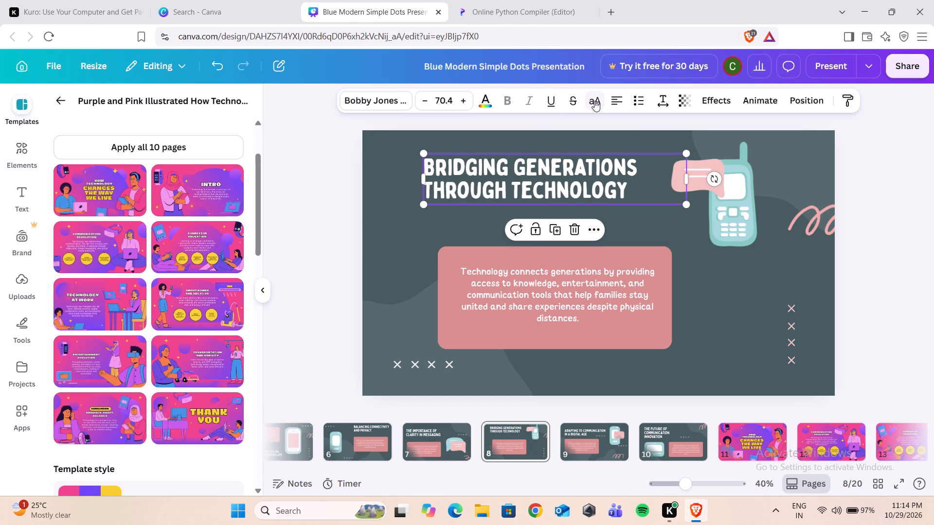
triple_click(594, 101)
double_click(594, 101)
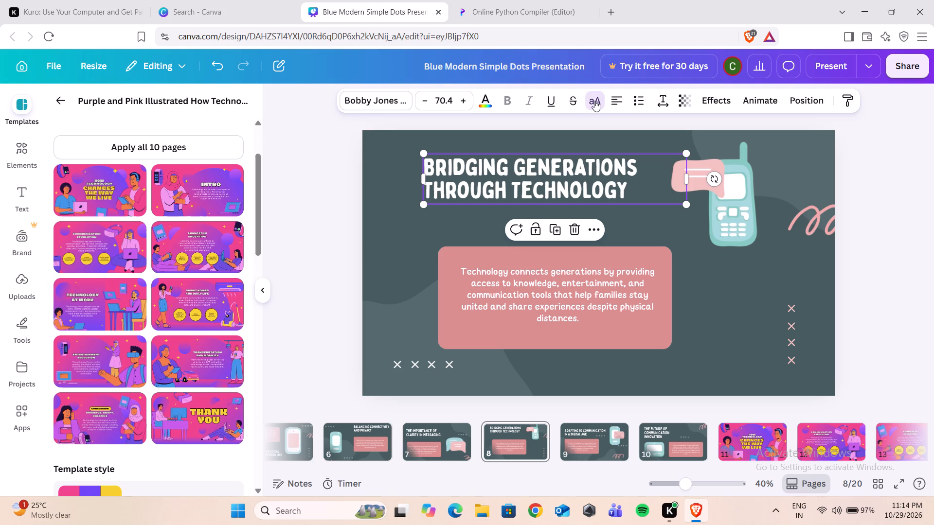
Turn off the uppercase formatting of page 8's title.
click(594, 101)
click(721, 277)
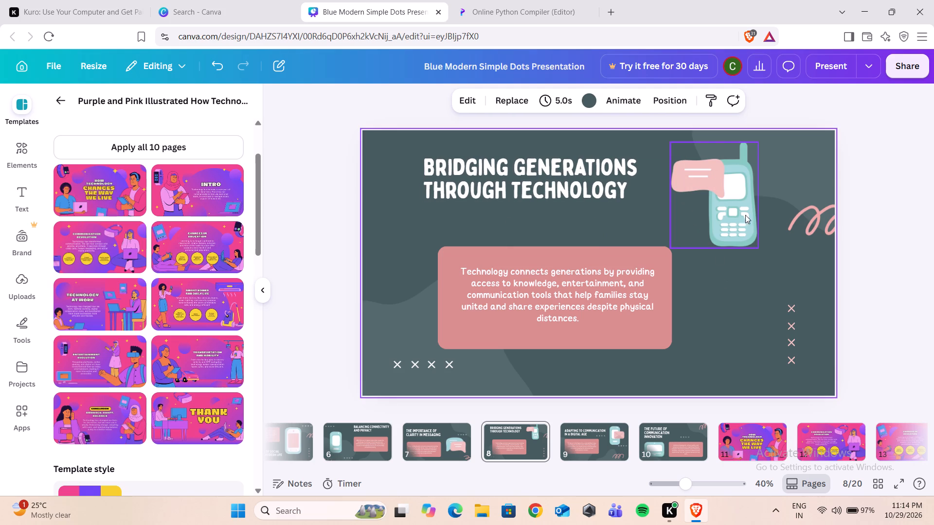
Nudge page 8's phone illustration slightly up and to the right, away from the title.
drag(731, 206, 743, 198)
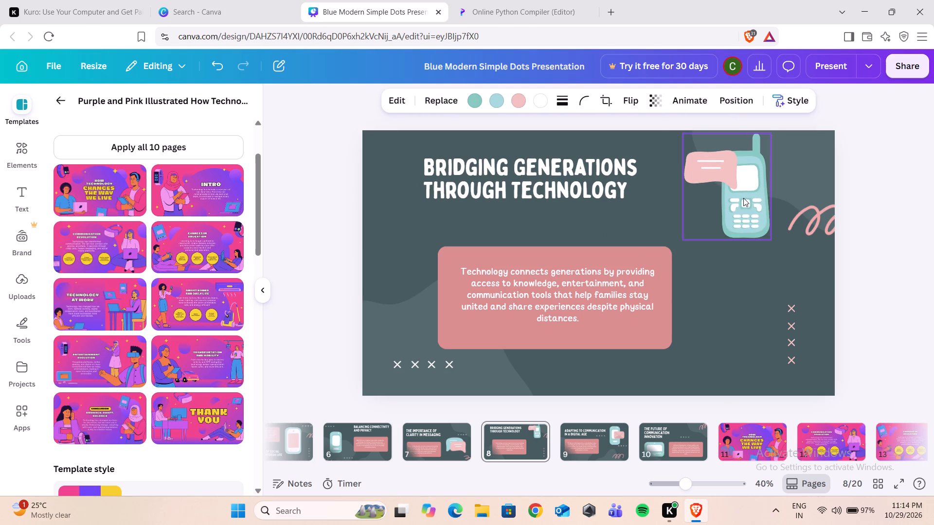
click(883, 288)
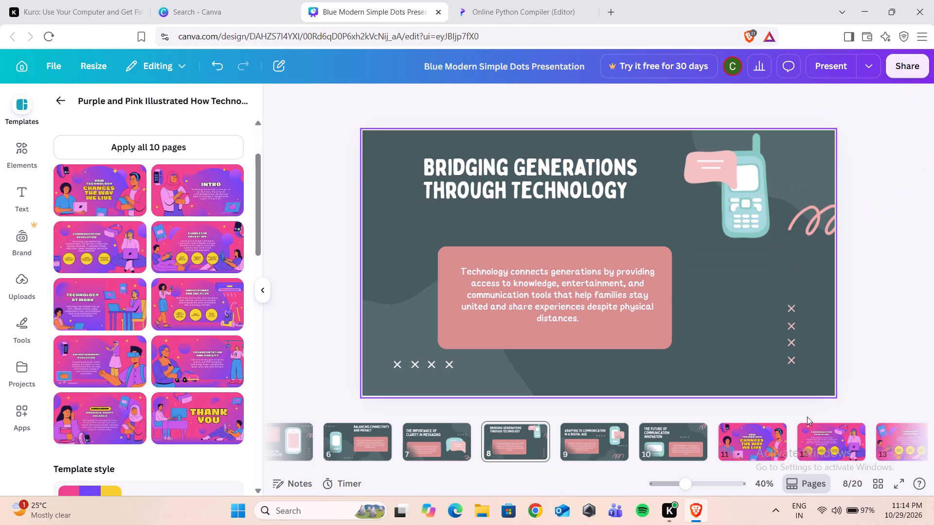
On page 9, move the pink squiggle into the page's lower-right corner.
click(594, 443)
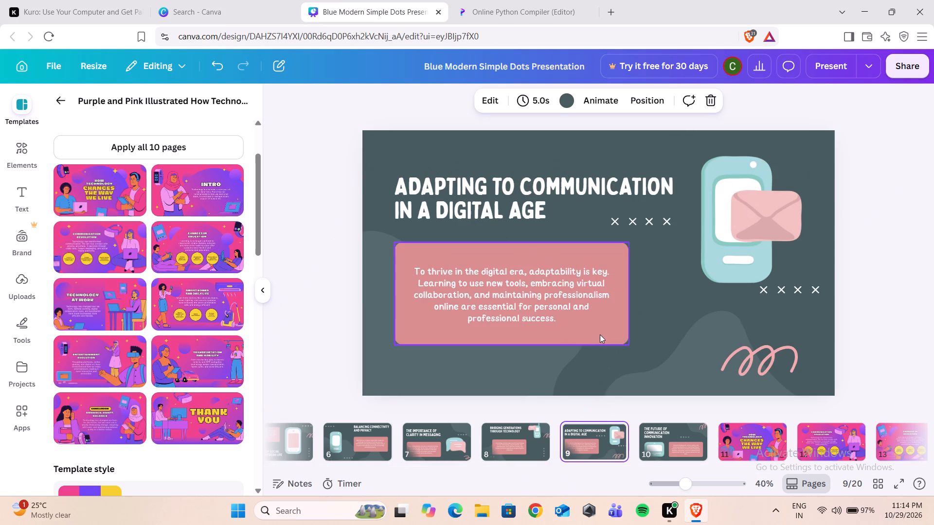
drag(774, 356, 782, 358)
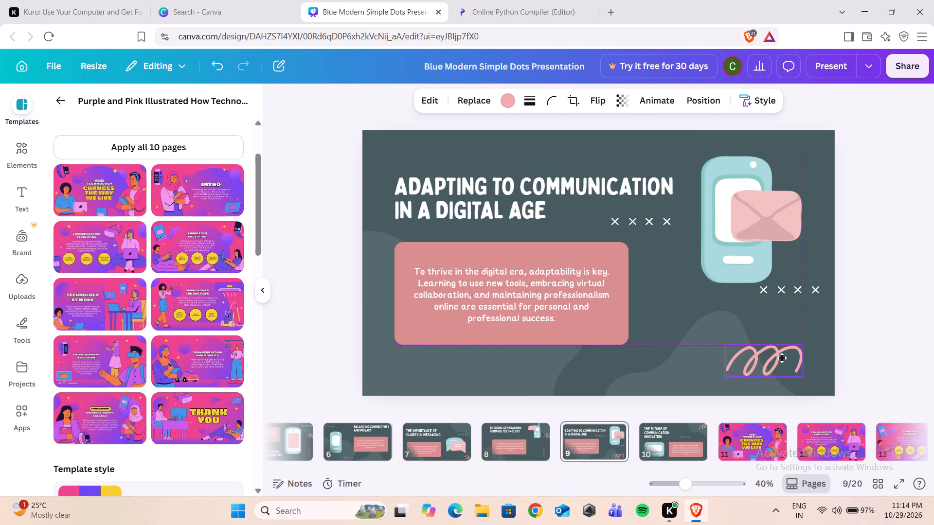
drag(782, 358, 808, 372)
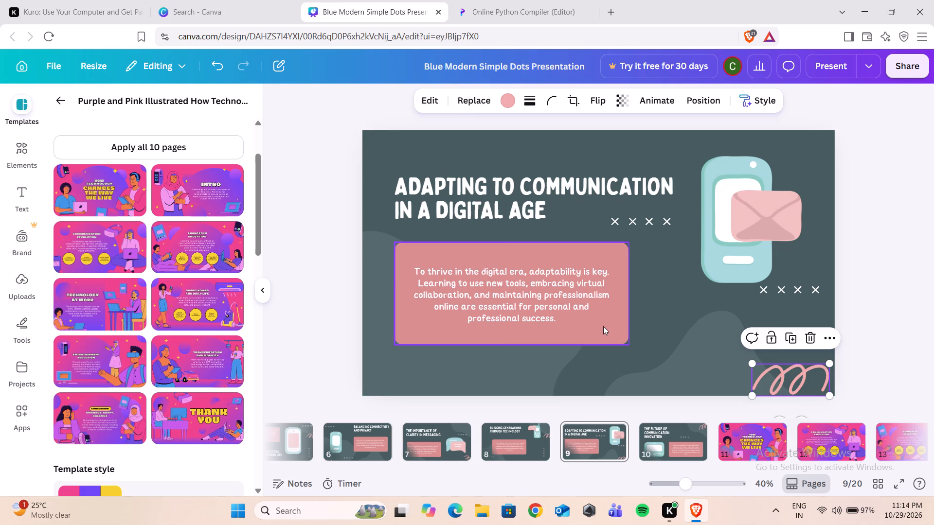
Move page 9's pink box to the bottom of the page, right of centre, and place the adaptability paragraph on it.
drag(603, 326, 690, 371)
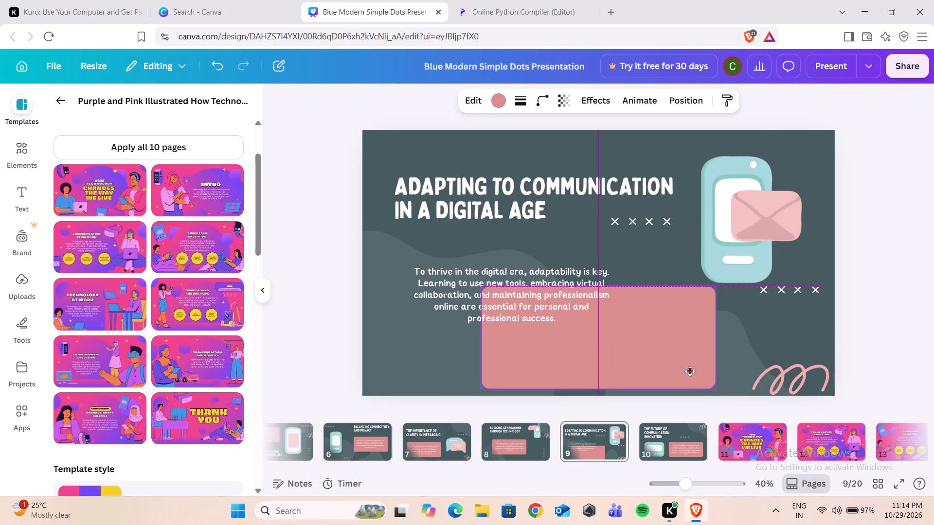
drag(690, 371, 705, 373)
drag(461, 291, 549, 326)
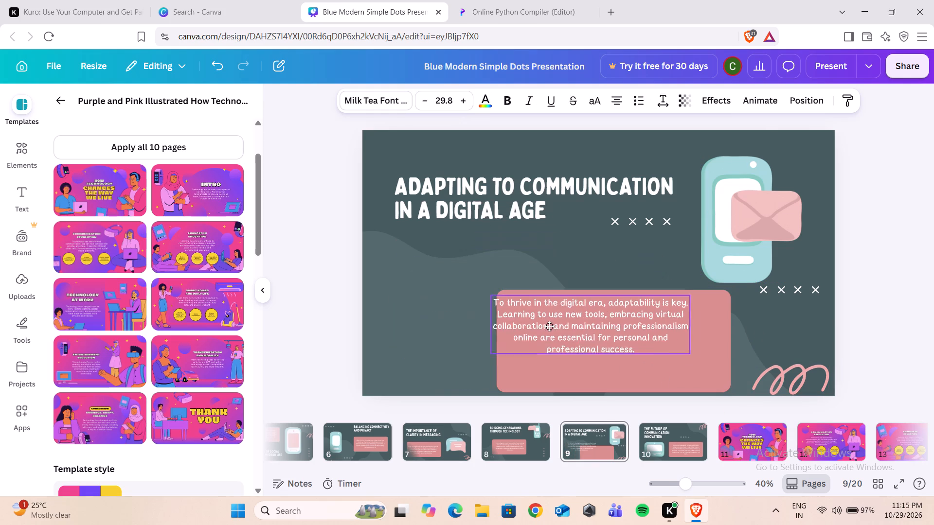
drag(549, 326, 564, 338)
Move page 9's phone-and-envelope illustration to the lower left of the page and the title closer to the upper-left corner.
drag(744, 212, 615, 242)
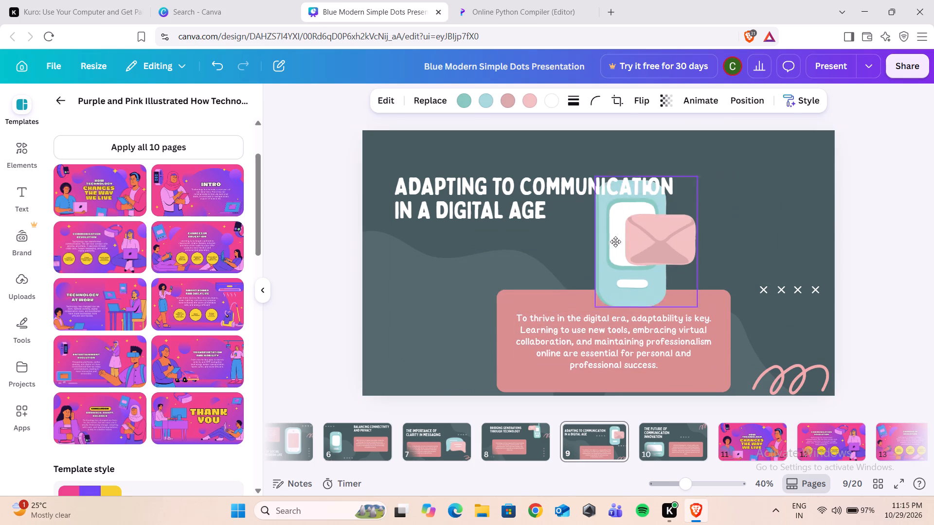
drag(615, 242, 436, 305)
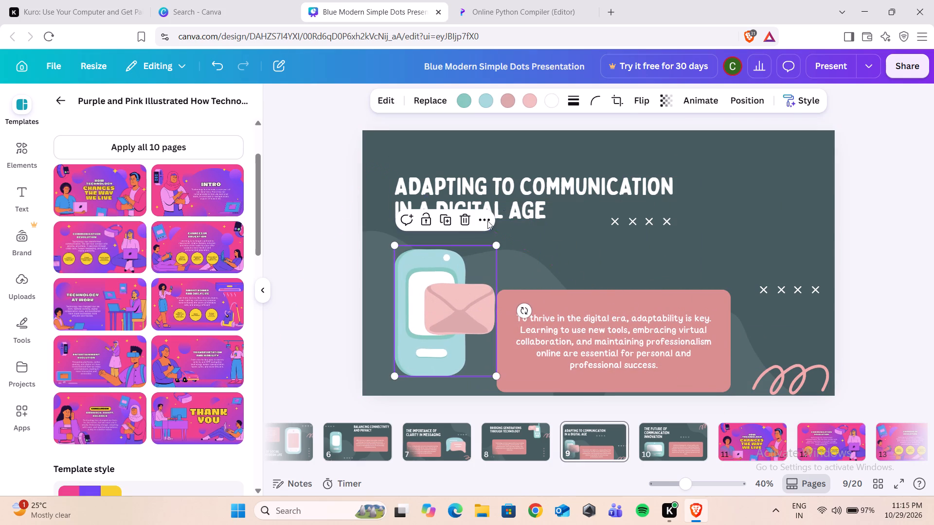
drag(531, 187, 508, 164)
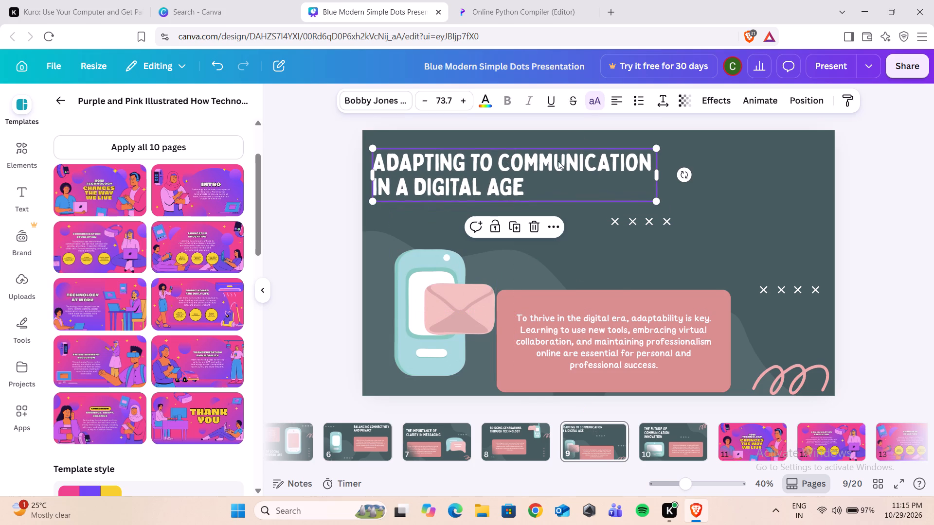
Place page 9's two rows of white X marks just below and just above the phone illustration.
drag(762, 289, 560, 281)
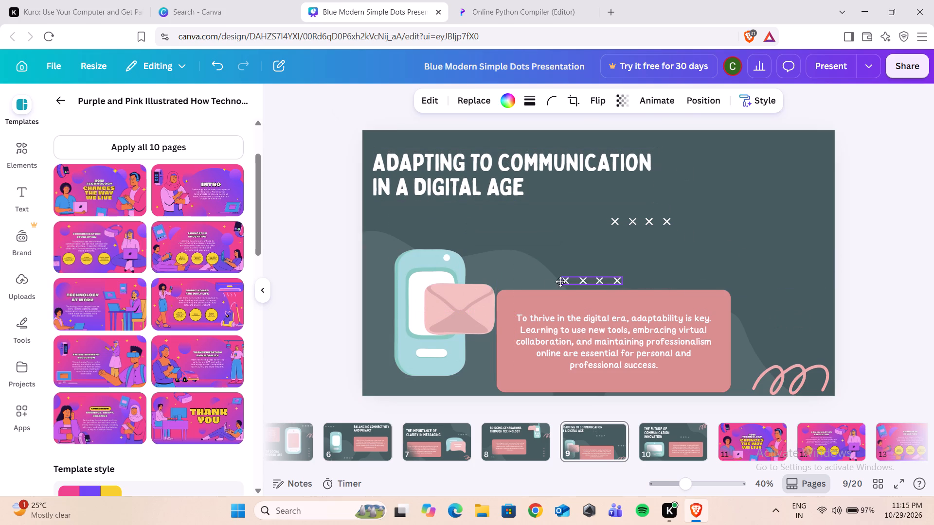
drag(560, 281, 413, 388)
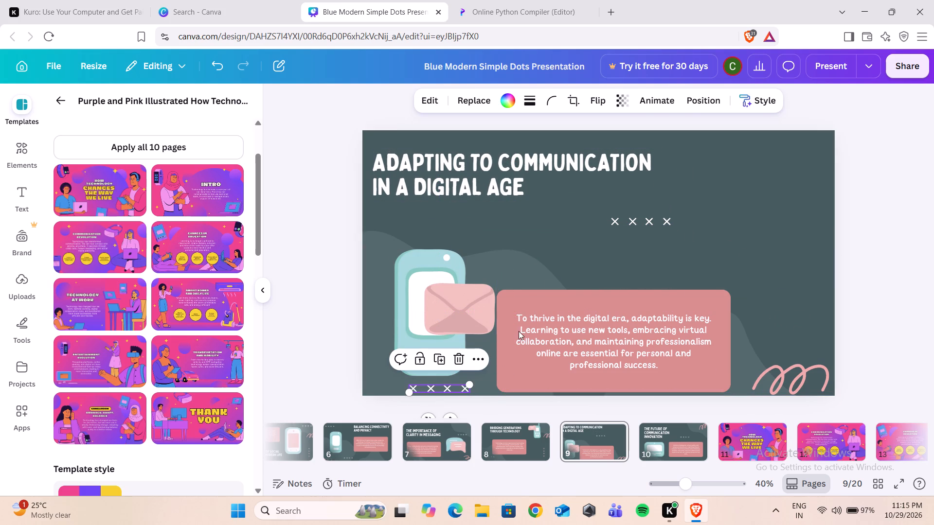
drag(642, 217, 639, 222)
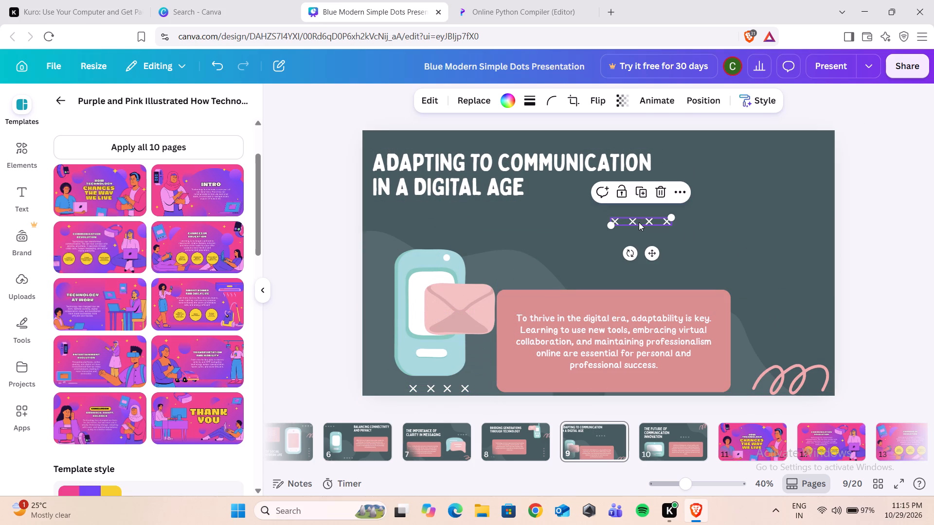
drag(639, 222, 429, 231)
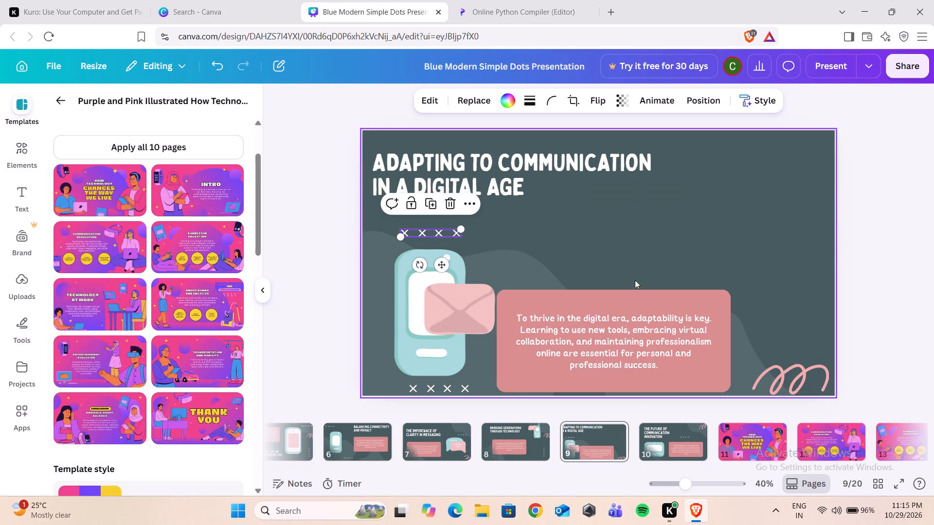
Move page 9's pink box to the page's right half just below the title's first line, and place the adaptability paragraph on it.
drag(641, 292, 710, 184)
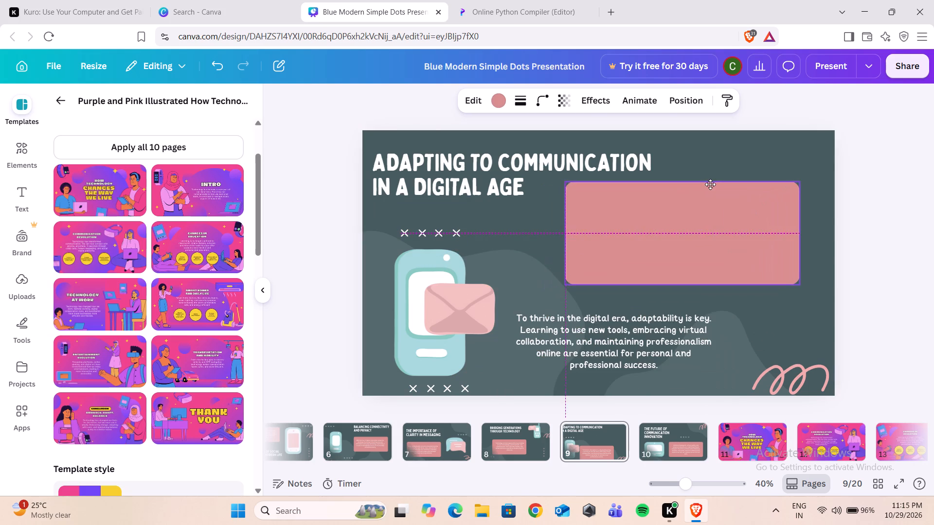
drag(710, 184, 682, 262)
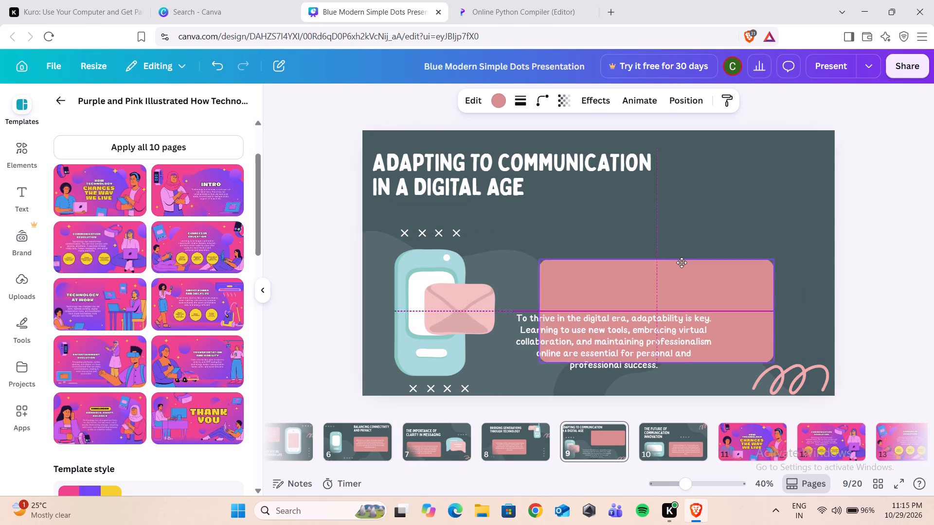
drag(682, 262, 701, 240)
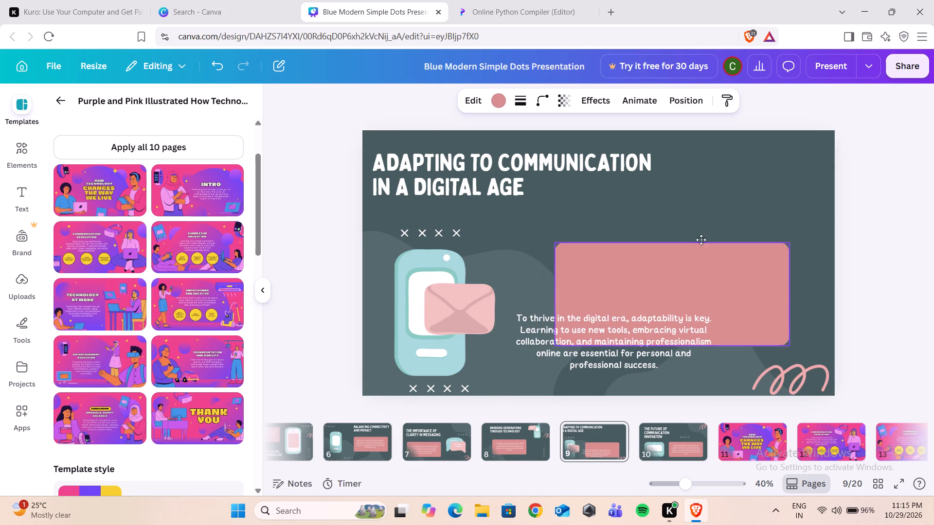
drag(701, 240, 724, 195)
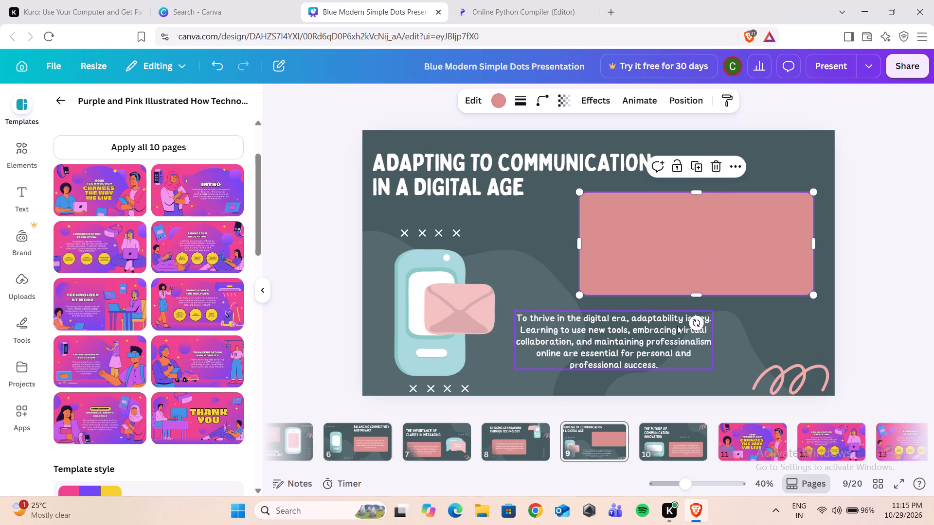
drag(653, 342, 728, 248)
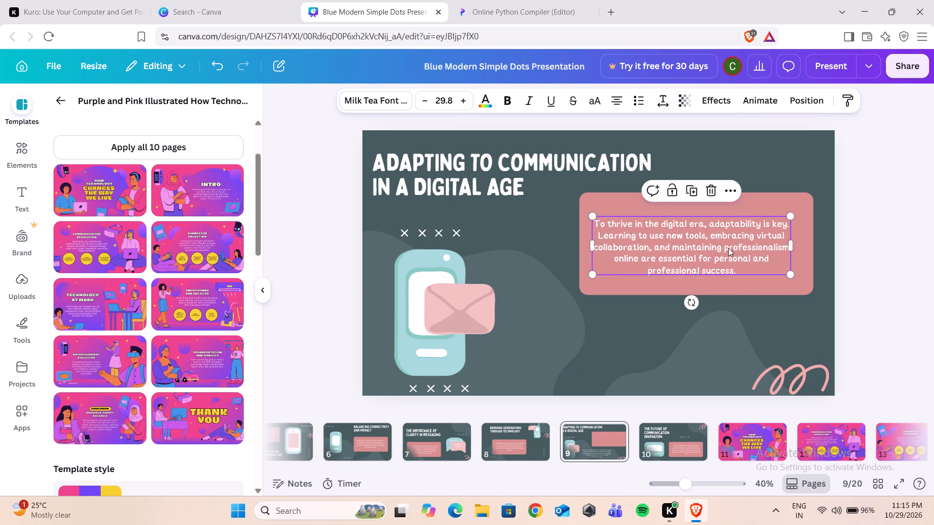
Shift page 9's phone-and-envelope illustration right and slightly up, toward the middle of the page.
drag(452, 325, 468, 327)
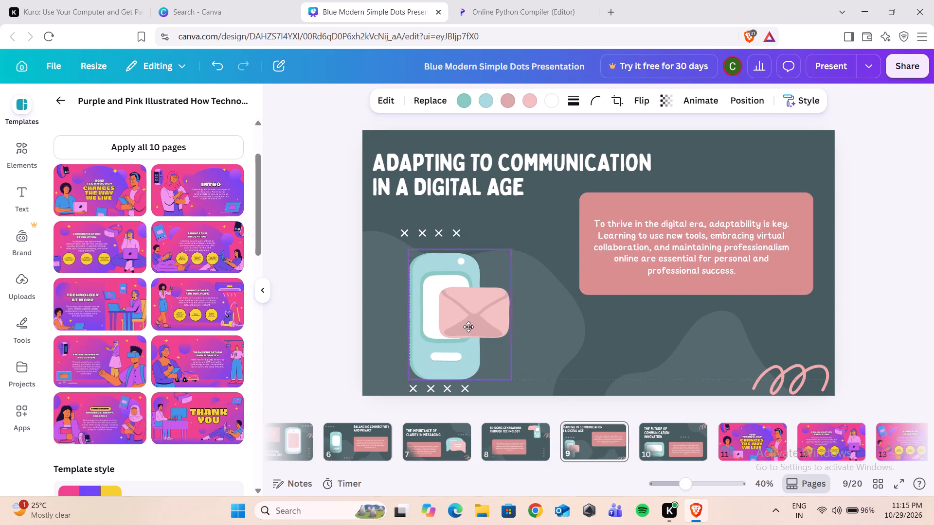
drag(468, 327, 505, 316)
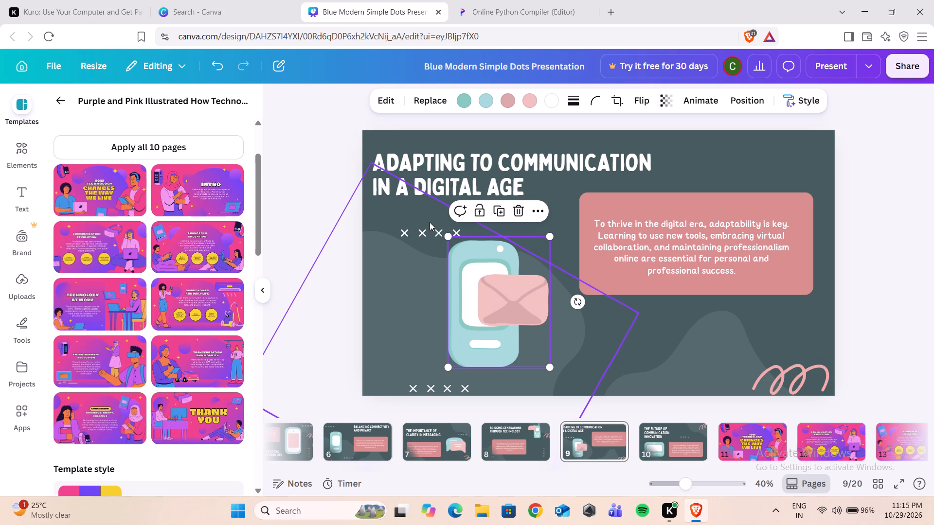
Move one row of X marks on page 9 between the pink box and squiggle, and the other to the left of the phone.
click(423, 231)
drag(423, 231, 483, 228)
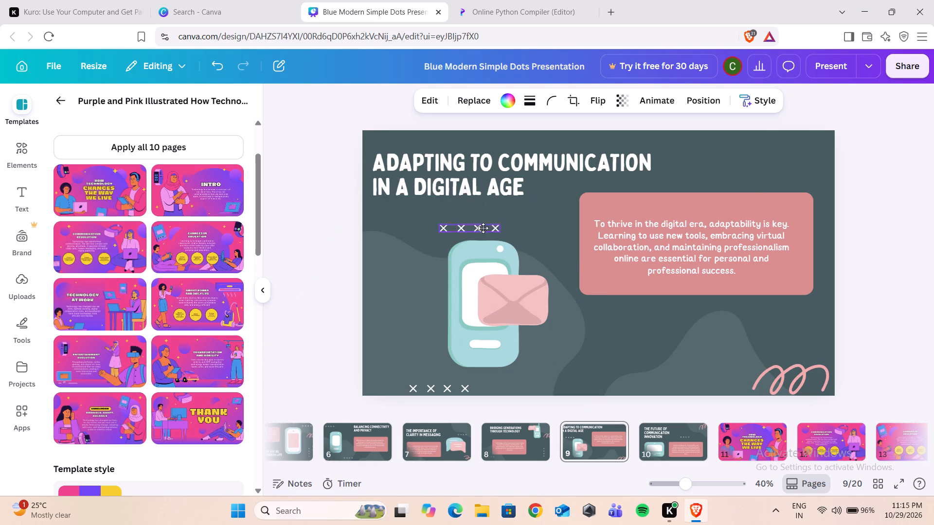
drag(483, 228, 727, 324)
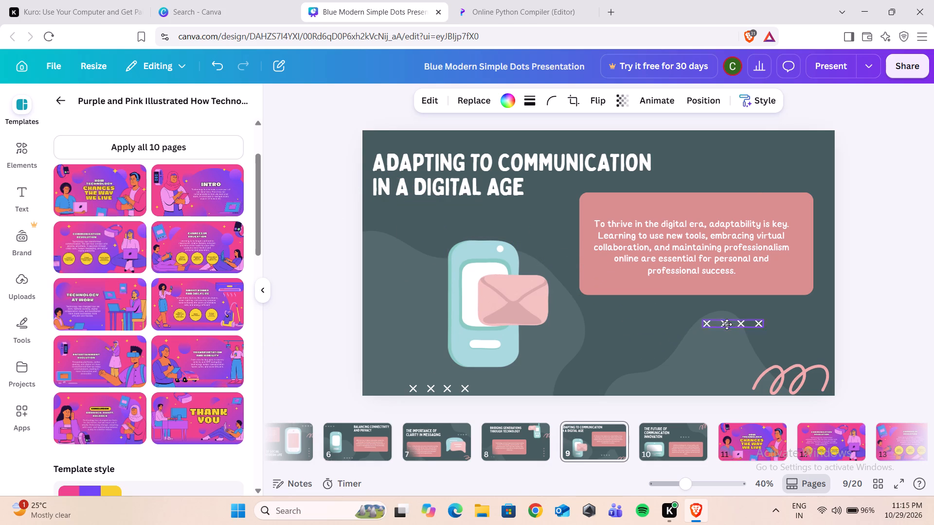
drag(727, 324, 757, 316)
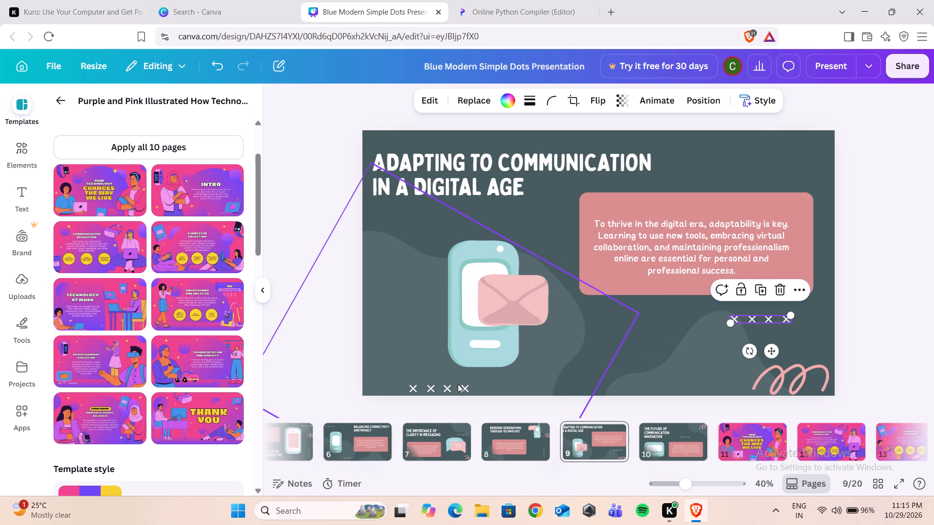
drag(449, 390, 396, 291)
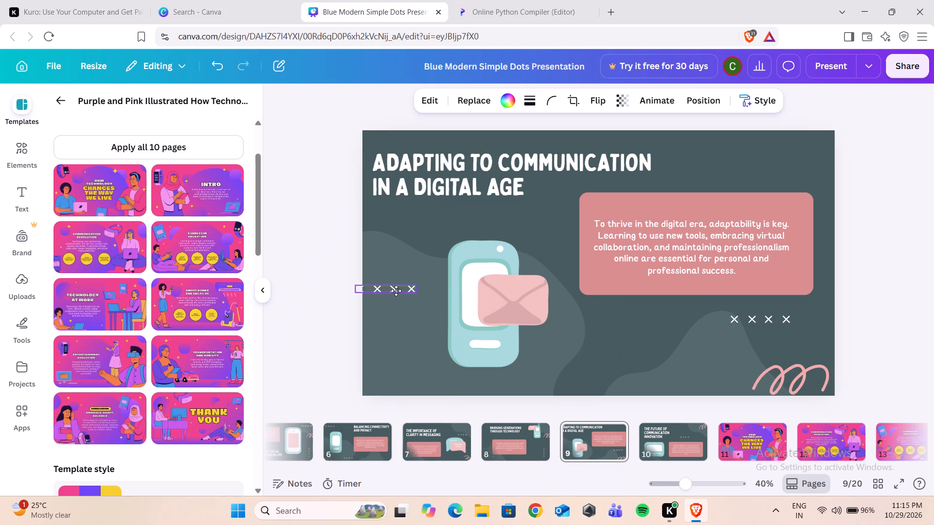
drag(396, 291, 415, 258)
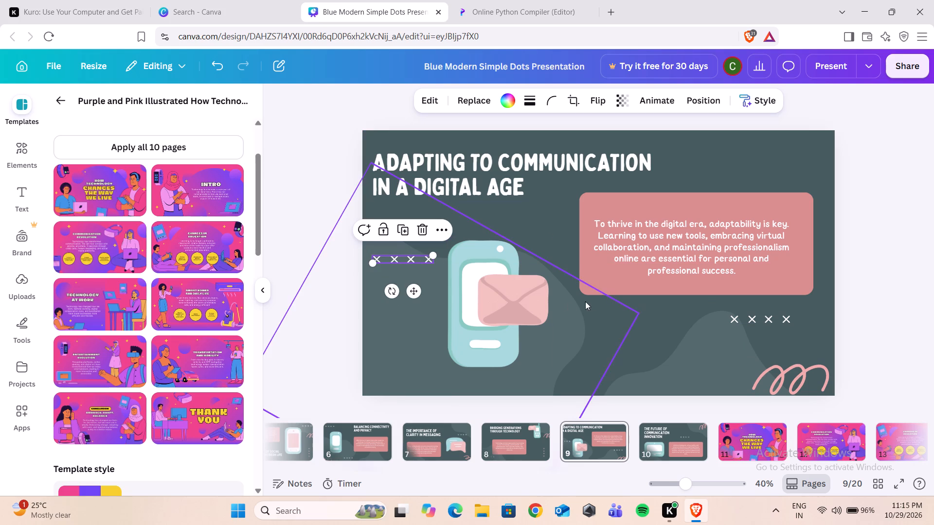
Shift the dark wavy background shape at page 9's bottom slightly to the right.
drag(656, 368, 645, 365)
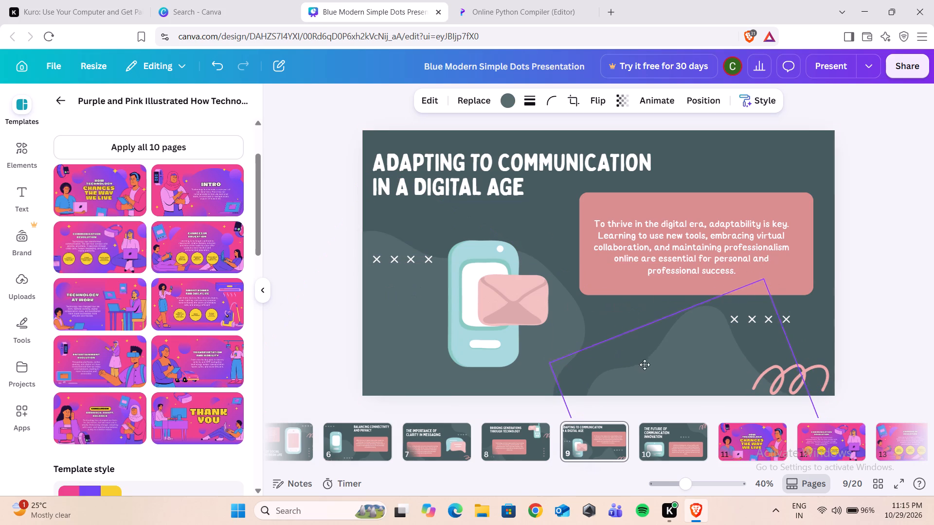
drag(645, 365, 670, 369)
click(670, 369)
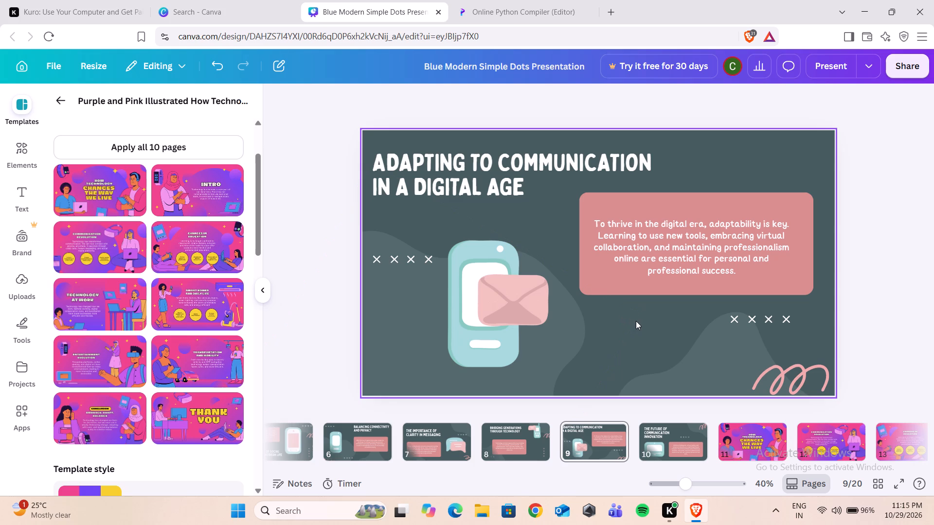
click(636, 321)
click(636, 321)
On page 10, move the blue device illustration to the top right of the page, beside the pink squiggle.
click(657, 445)
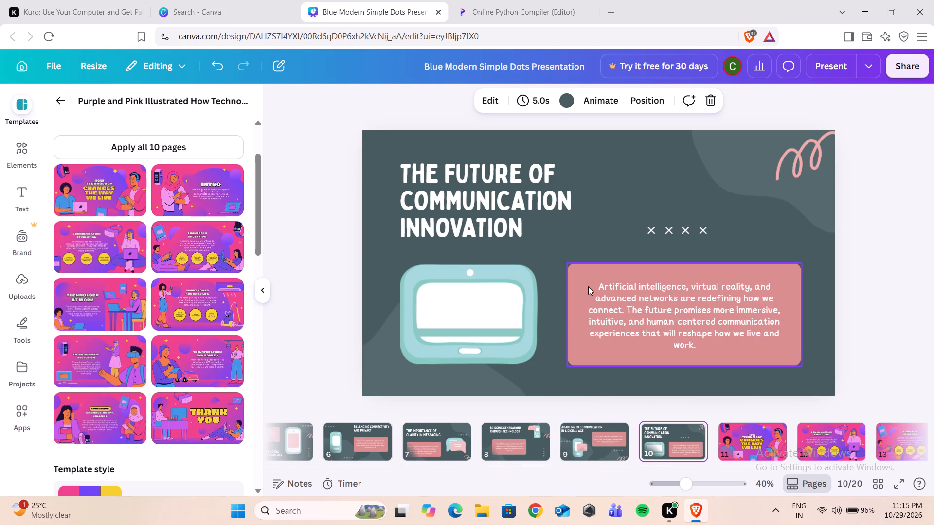
click(497, 308)
drag(497, 308, 714, 190)
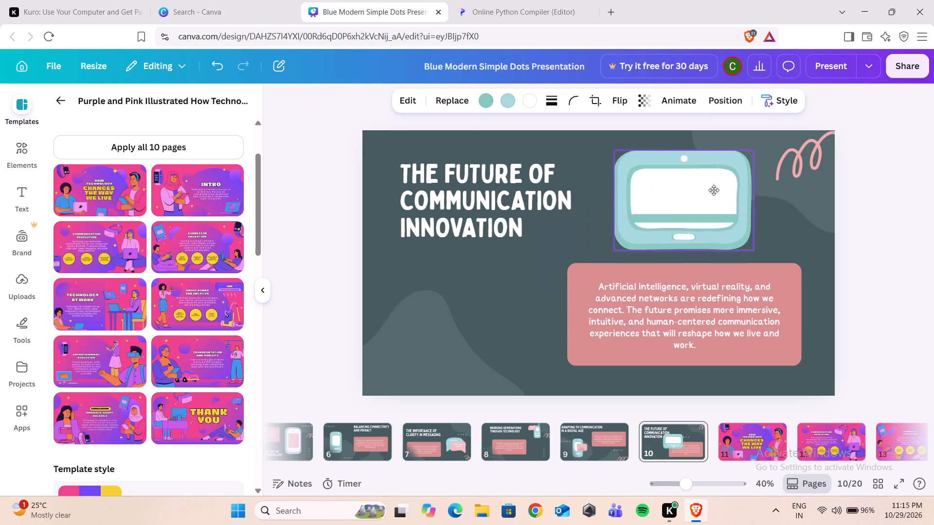
drag(714, 190, 722, 177)
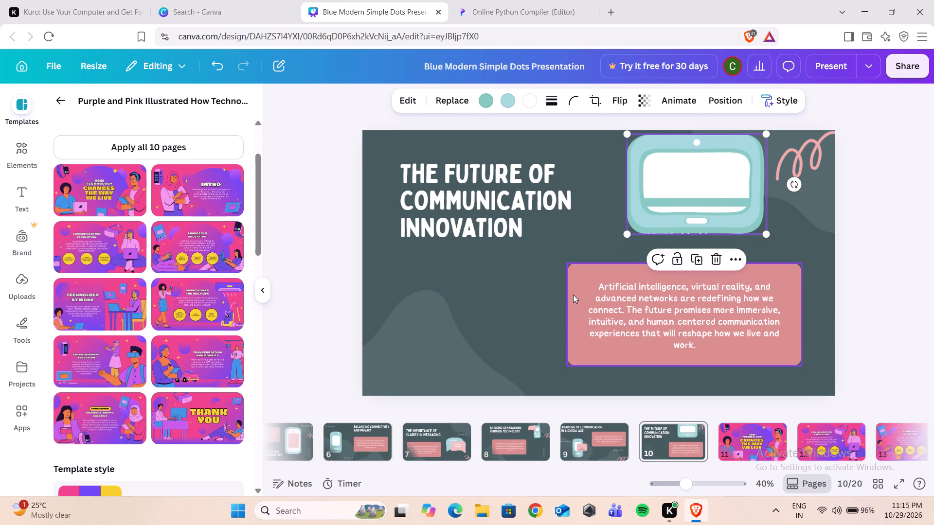
Move page 10's pink box to the bottom left of the page and place its paragraph text back inside it.
drag(575, 295, 379, 310)
drag(666, 305, 528, 320)
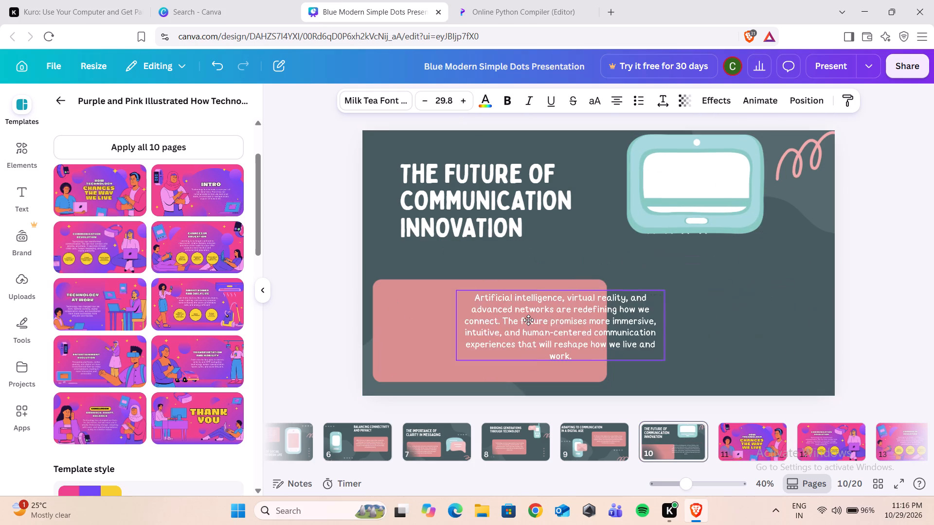
drag(528, 320, 473, 325)
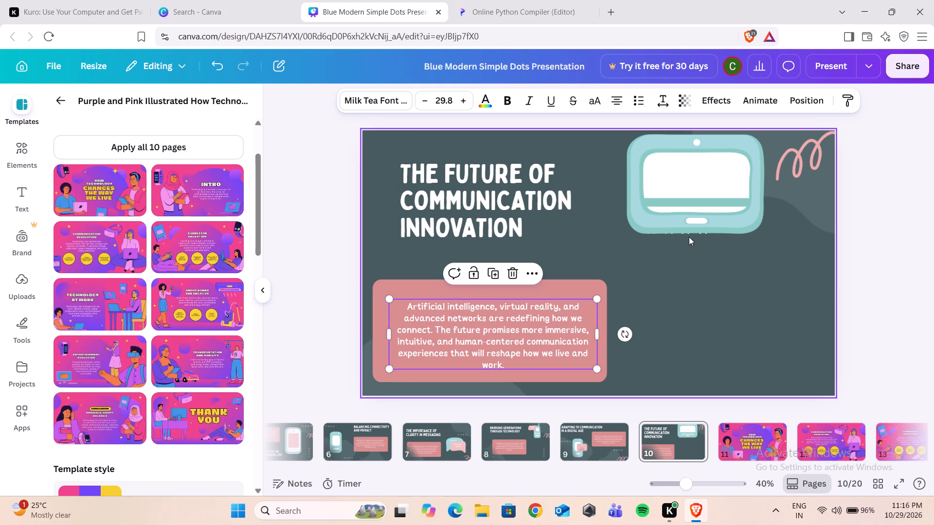
Move the blue device illustration to page 10's bottom right, shifting the uncovered row of X marks beside the title.
drag(688, 232, 711, 269)
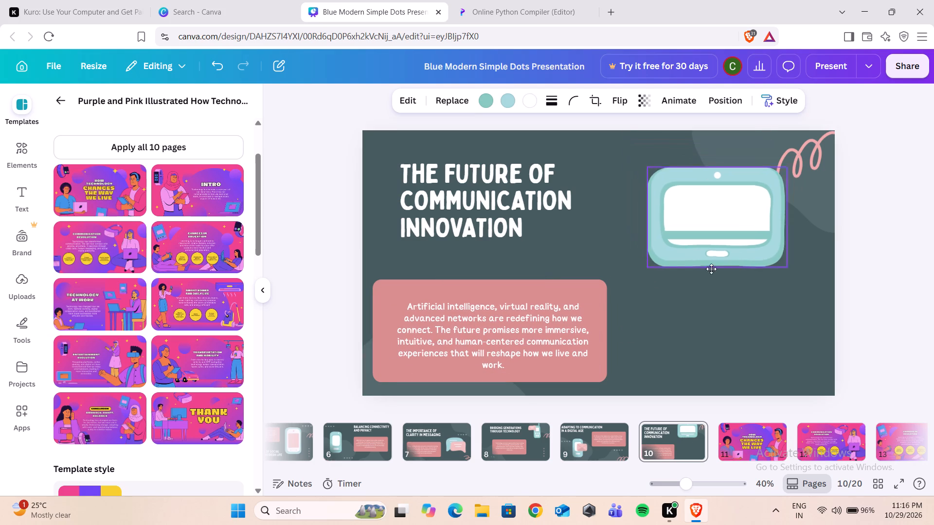
drag(711, 269, 714, 310)
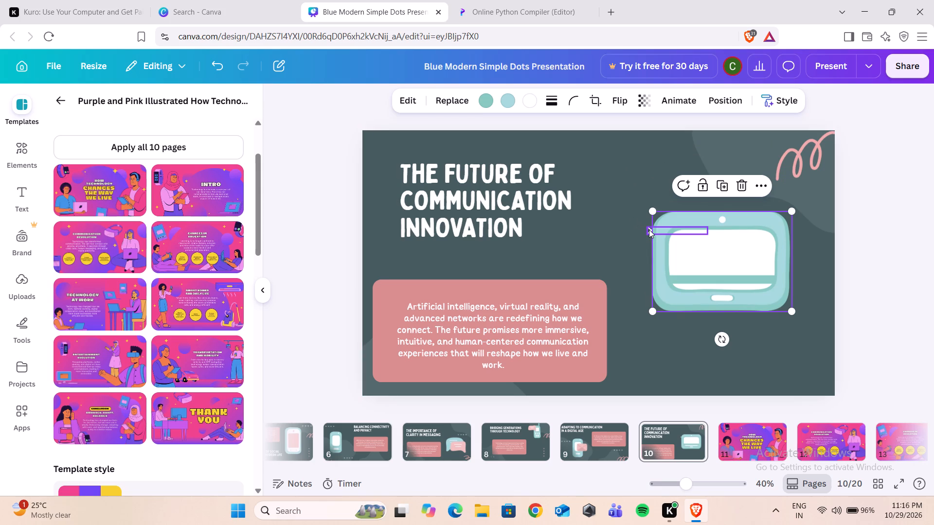
drag(649, 229, 575, 233)
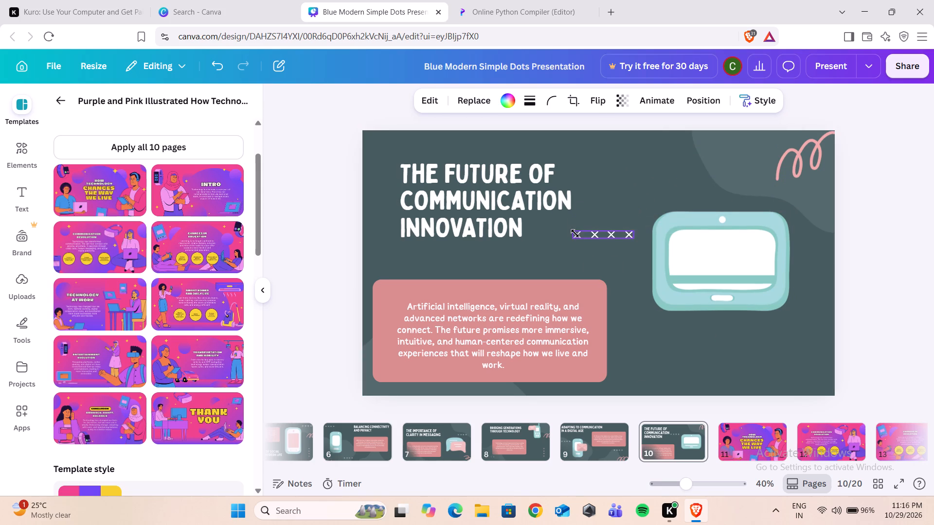
drag(705, 236, 719, 292)
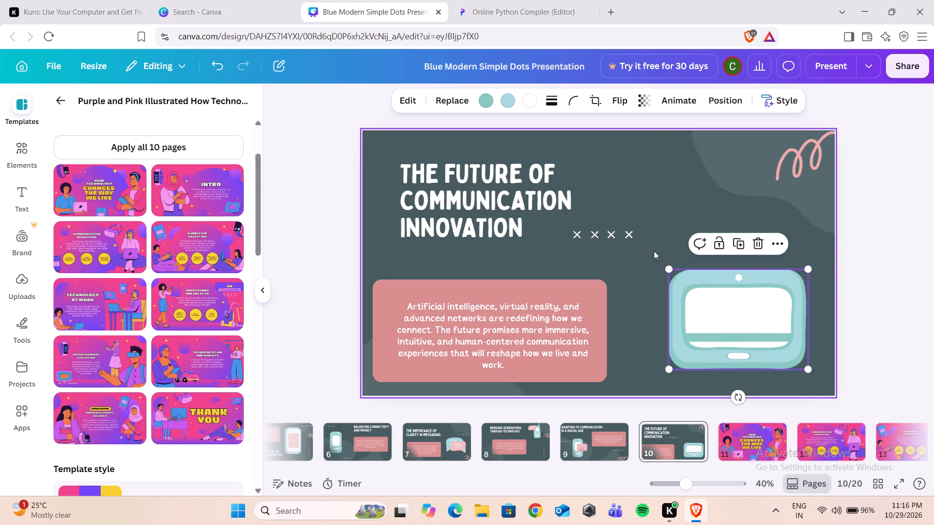
Rotate page 10's row of X marks to -90° and place it vertically between the pink box and the blue device.
drag(617, 236, 629, 239)
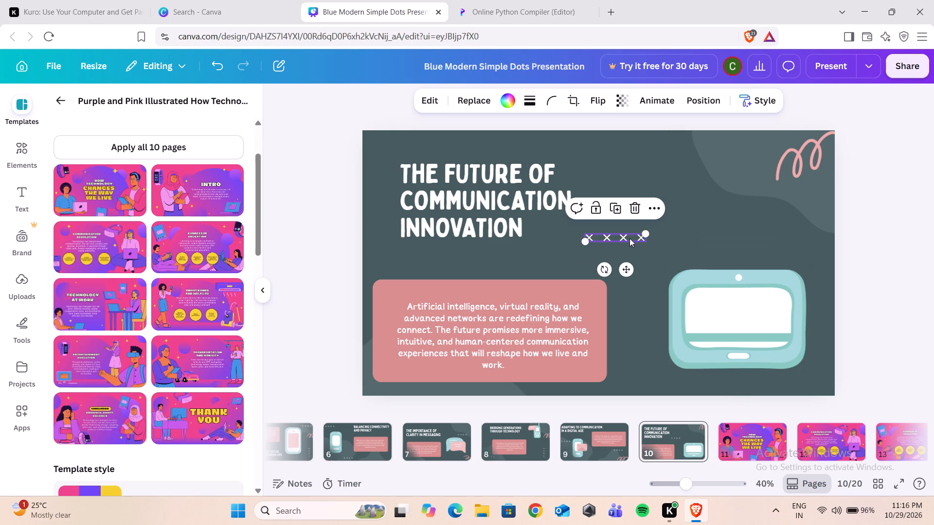
drag(606, 272, 634, 283)
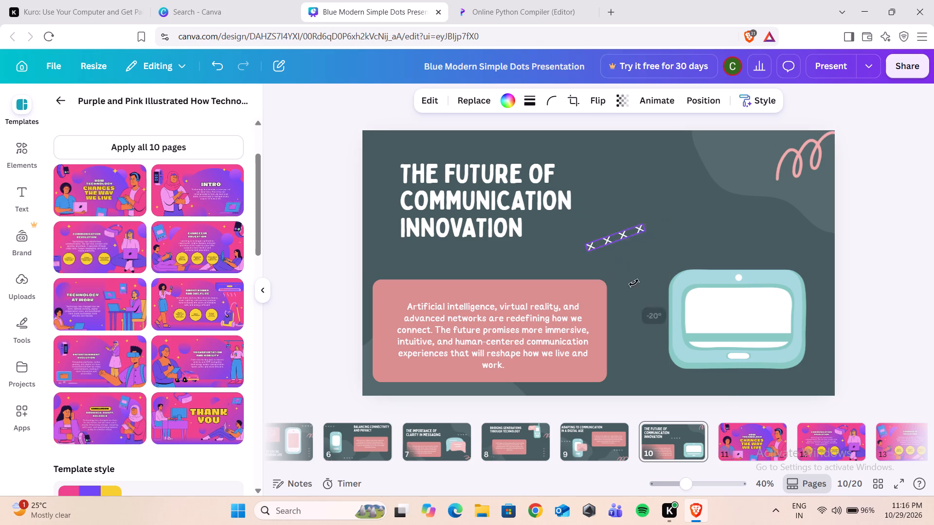
drag(634, 283, 688, 273)
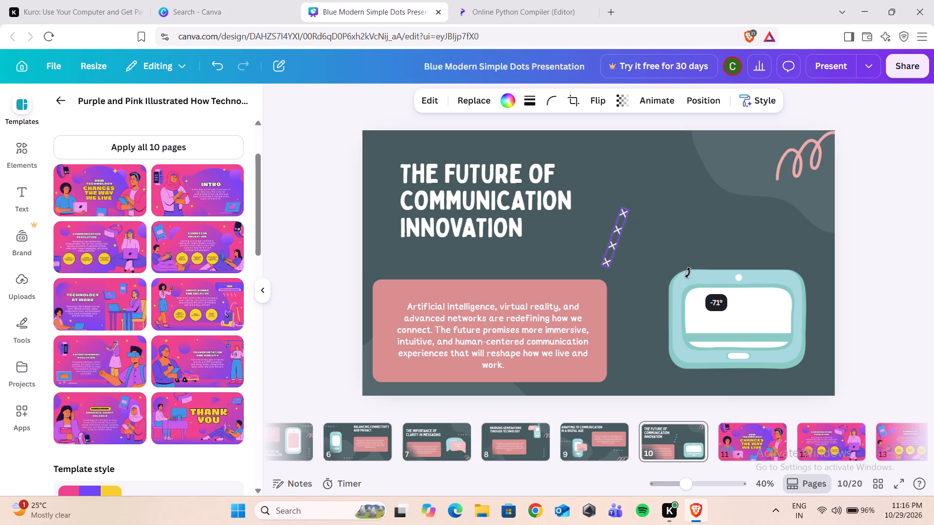
drag(688, 273, 736, 249)
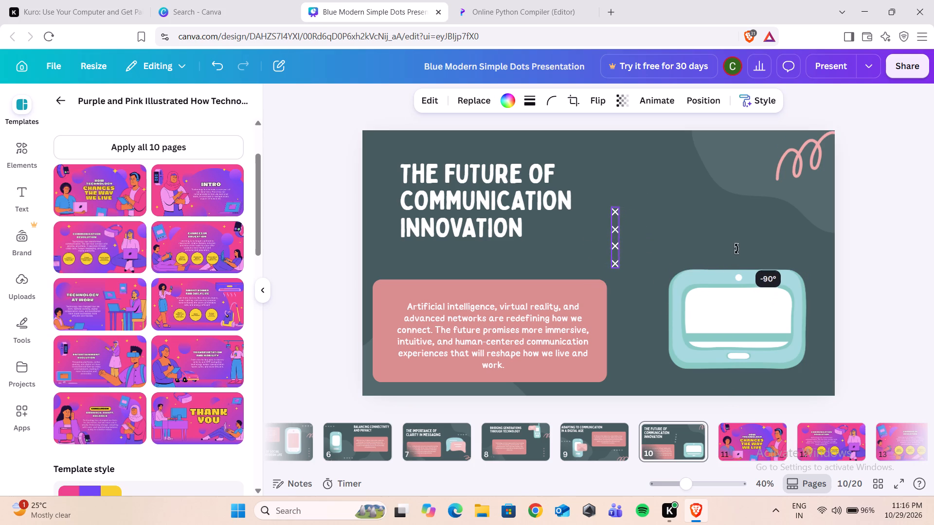
drag(736, 249, 743, 248)
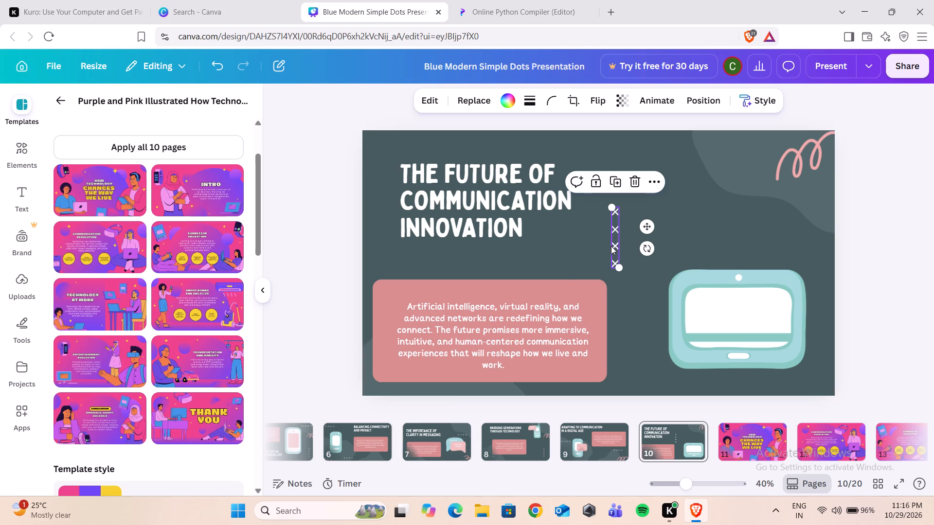
drag(611, 245, 632, 321)
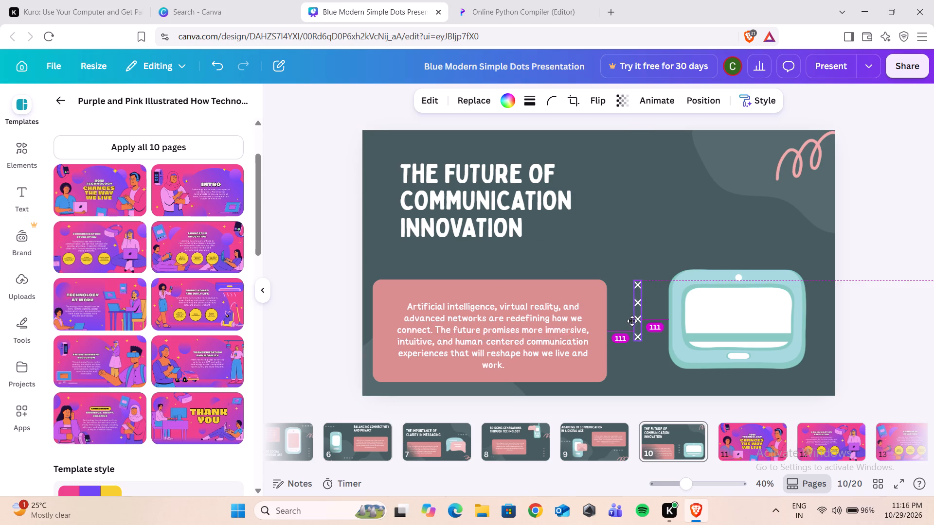
drag(632, 321, 632, 321)
Move page 10's title "The Future of Communication Innovation" right, to the upper middle of the page.
drag(513, 211, 613, 204)
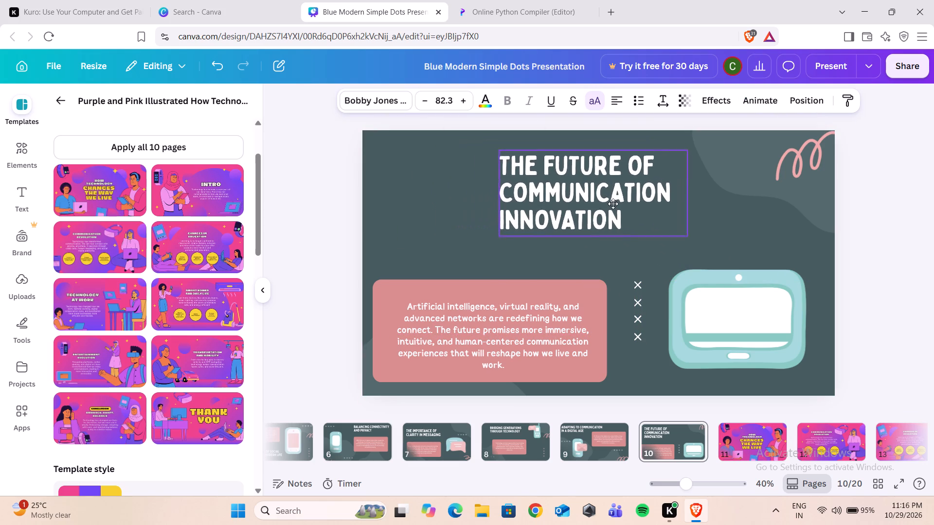
drag(613, 204, 628, 205)
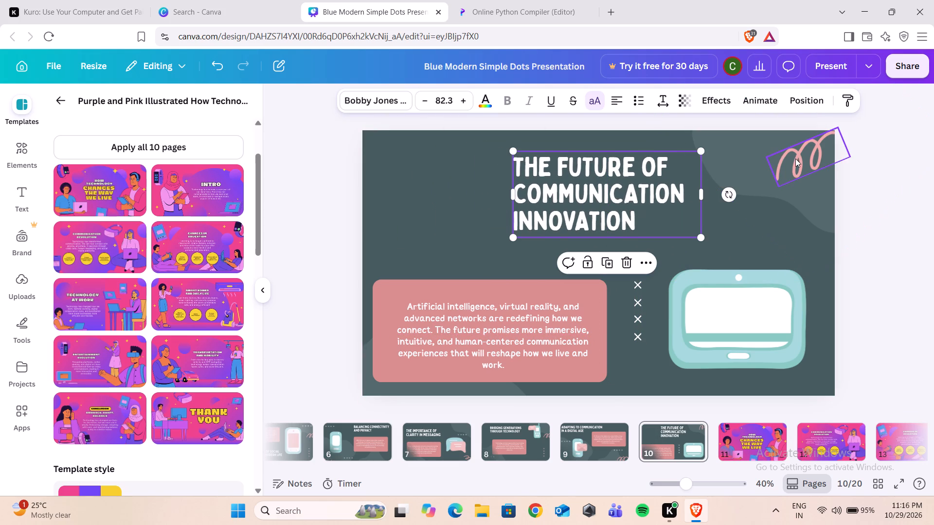
Move the pink squiggle to page 10's top-left corner and rotate it clockwise so it slopes down to the right.
drag(795, 158, 436, 175)
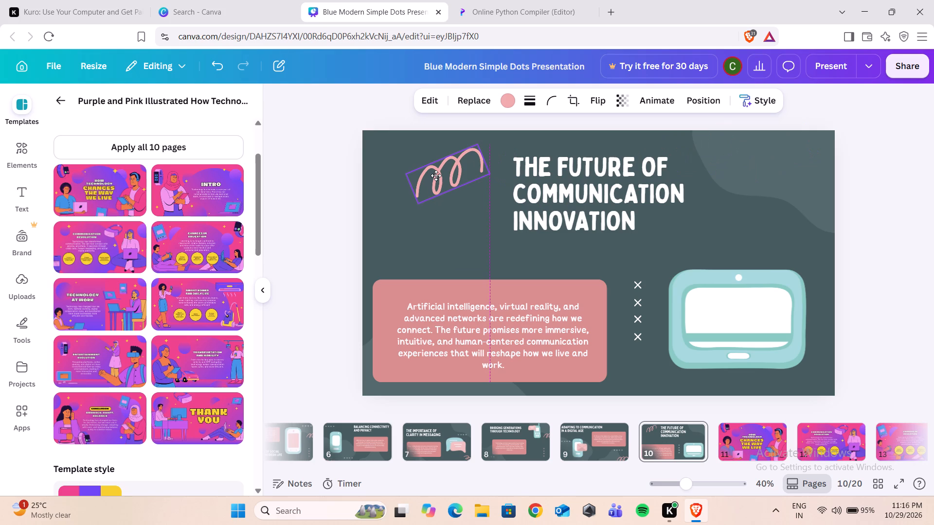
drag(436, 175, 409, 179)
scroll(408, 208, down, 1)
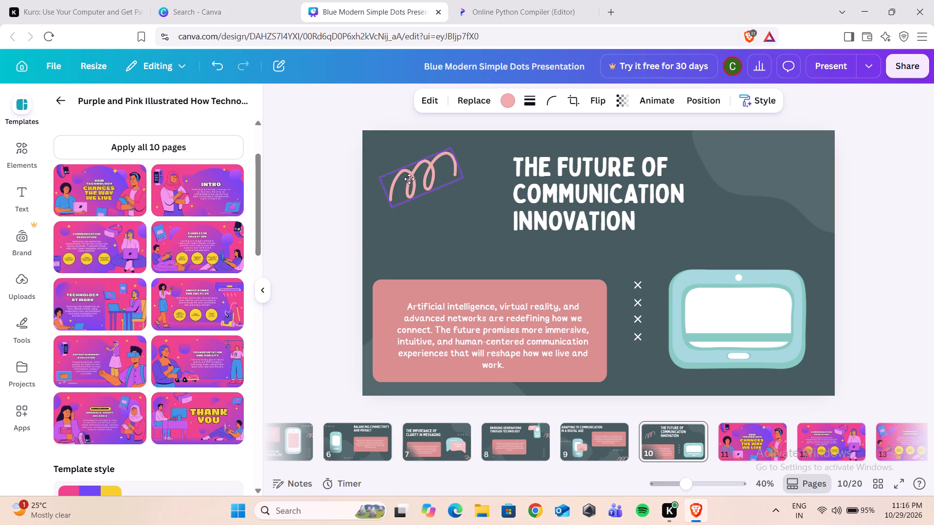
drag(477, 136, 488, 186)
drag(443, 183, 402, 154)
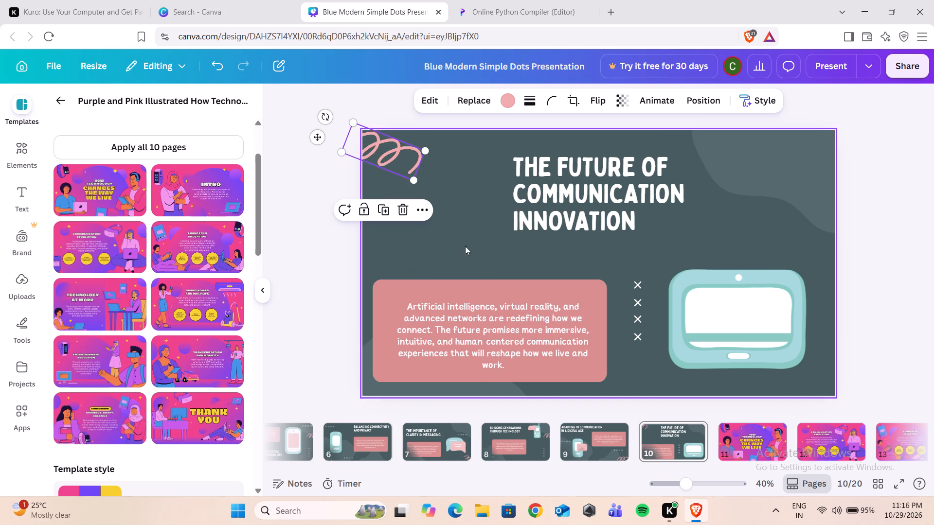
click(570, 227)
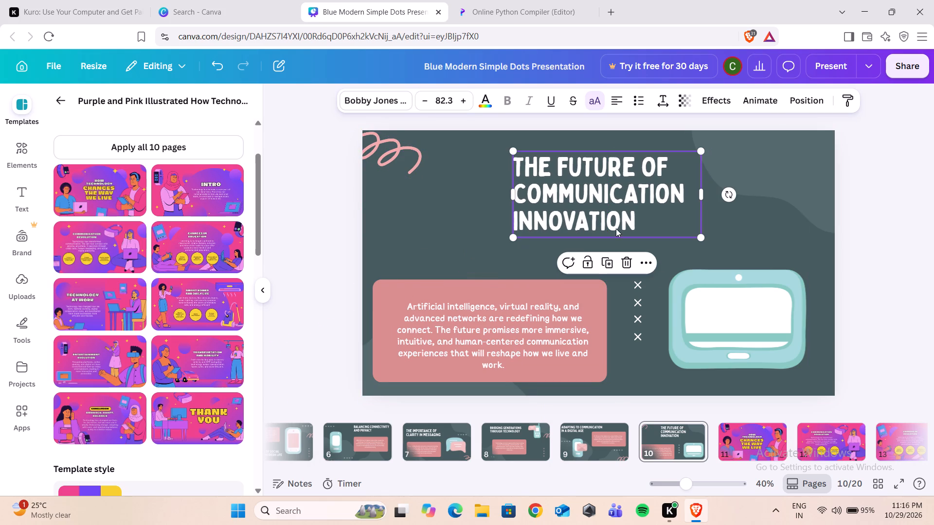
On page 11, move the far-left yellow star to the upper right and the large star beside the smartwatch.
click(750, 441)
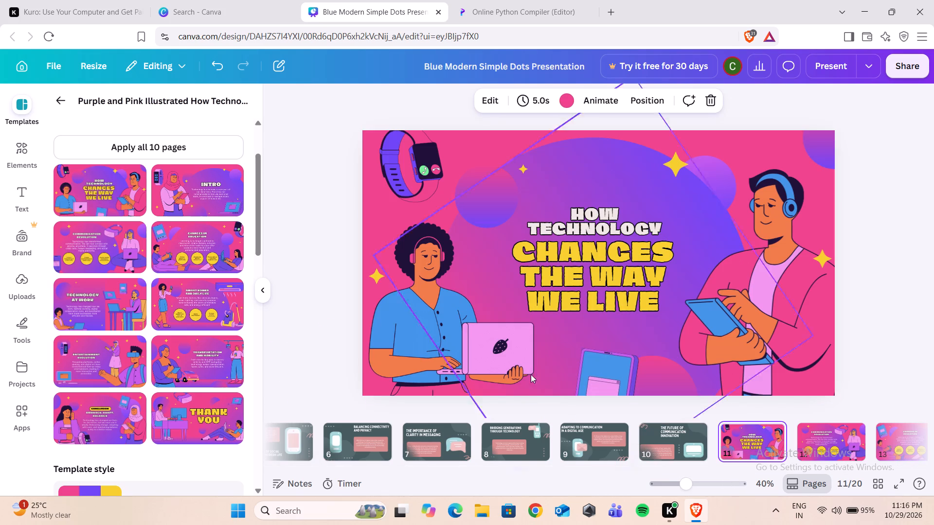
drag(374, 275, 709, 151)
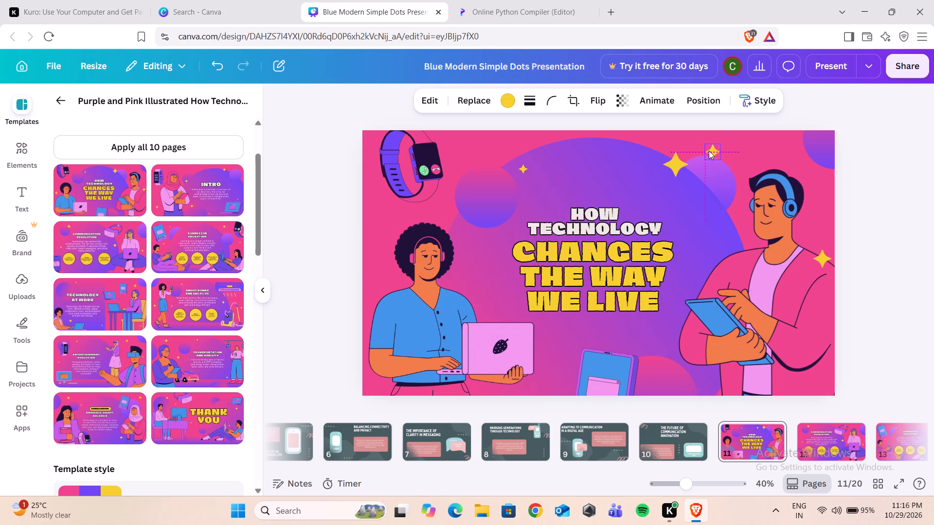
drag(666, 164, 459, 175)
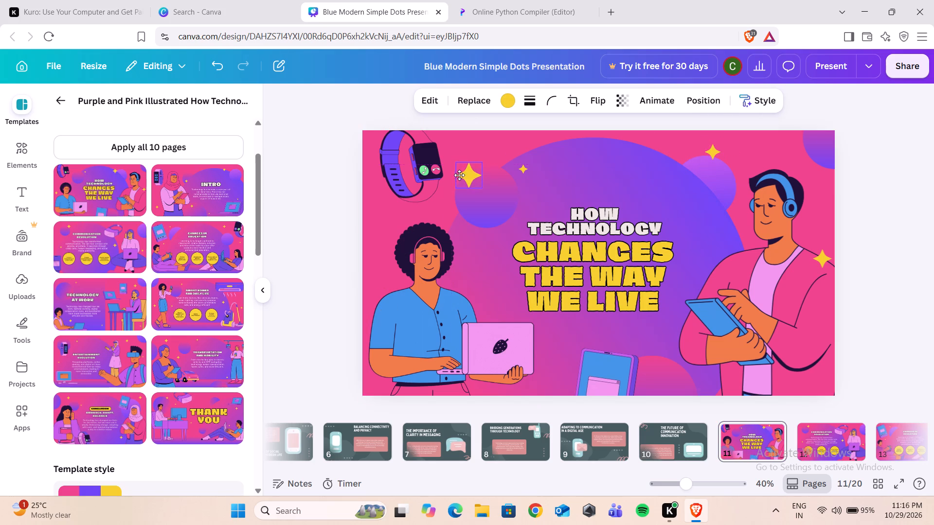
drag(459, 175, 463, 164)
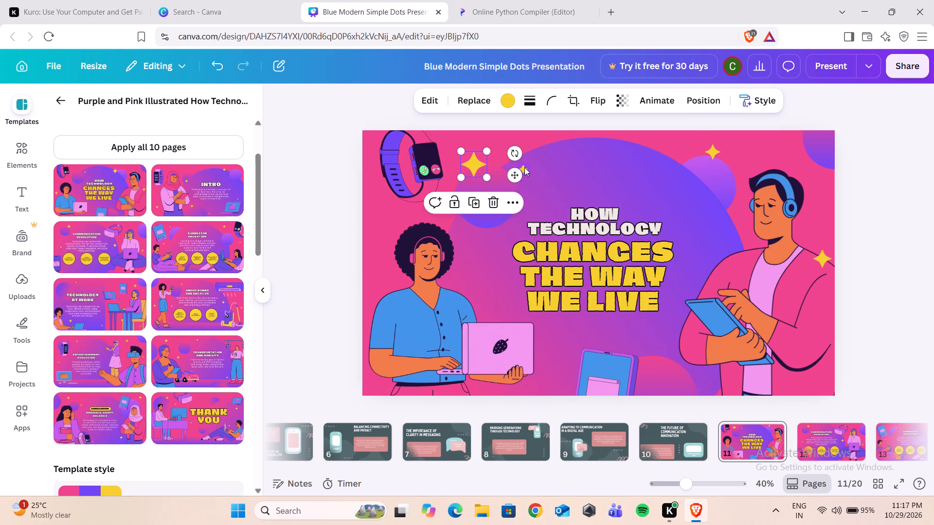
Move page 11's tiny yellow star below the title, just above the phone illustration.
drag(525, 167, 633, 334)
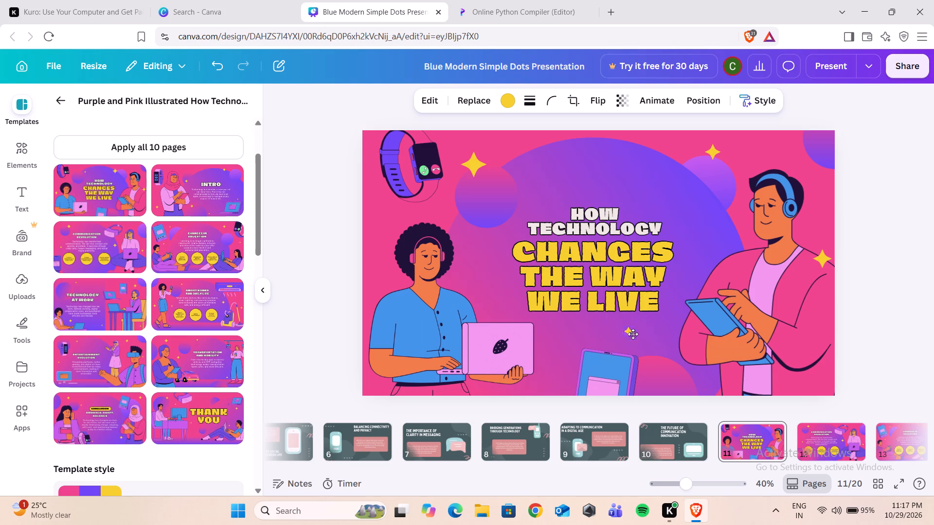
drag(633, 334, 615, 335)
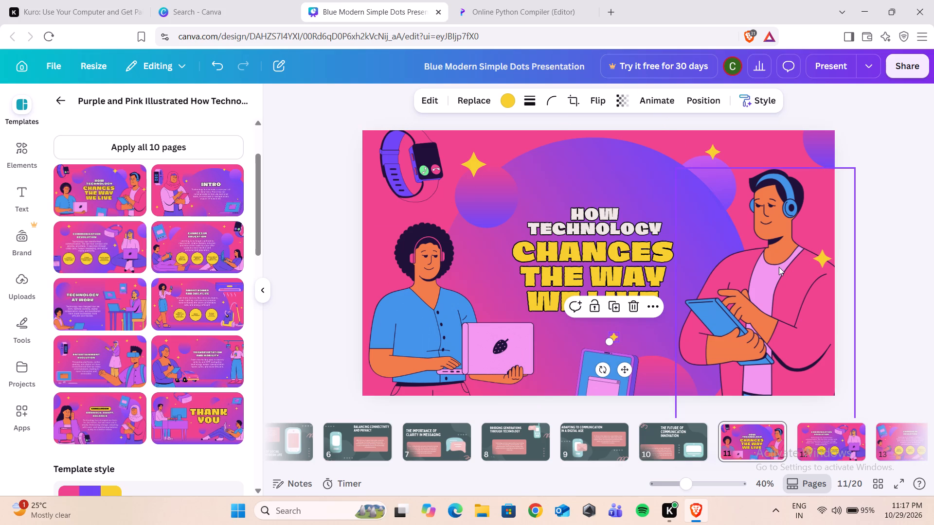
Move page 11's smartwatch illustration to the top center of the page, directly above the title.
drag(429, 171, 685, 181)
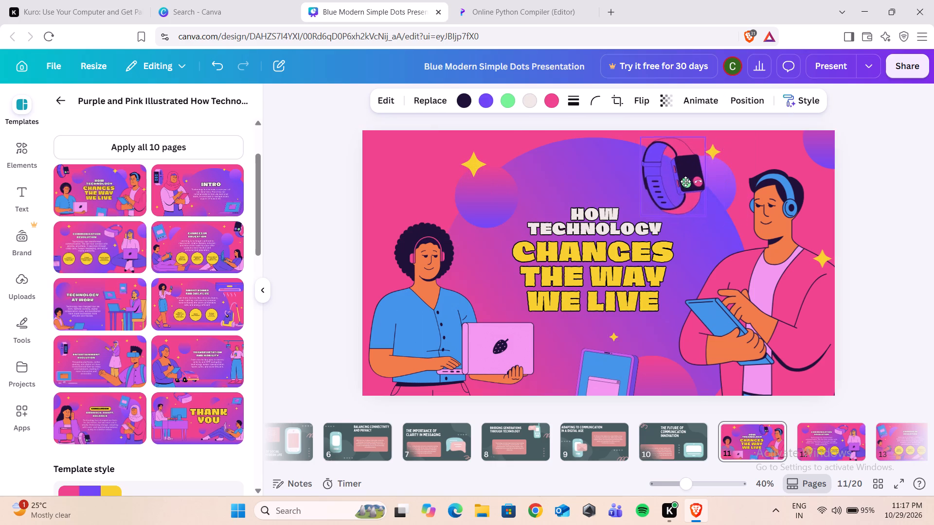
drag(685, 181, 604, 174)
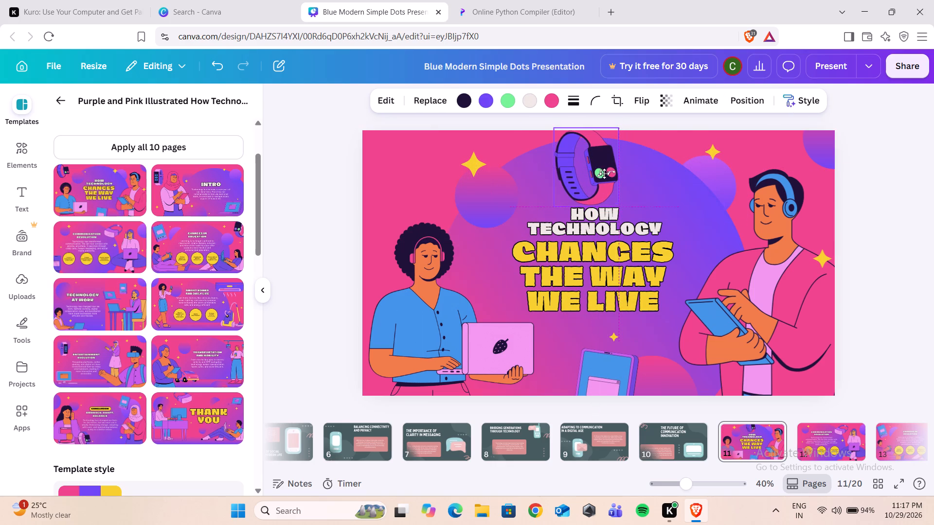
drag(604, 174, 603, 174)
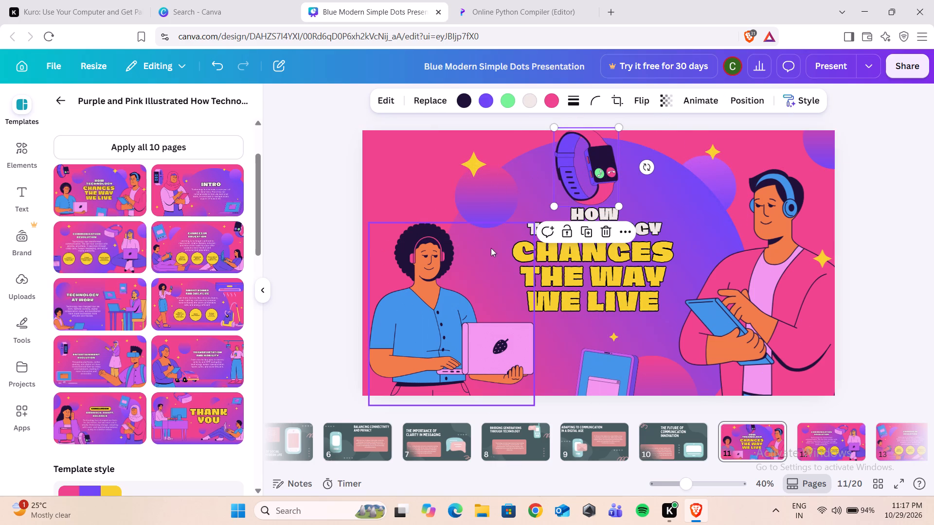
Shift page 11's woman-with-laptop illustration slightly left and up, flush with the page's bottom-left corner.
drag(444, 276, 439, 262)
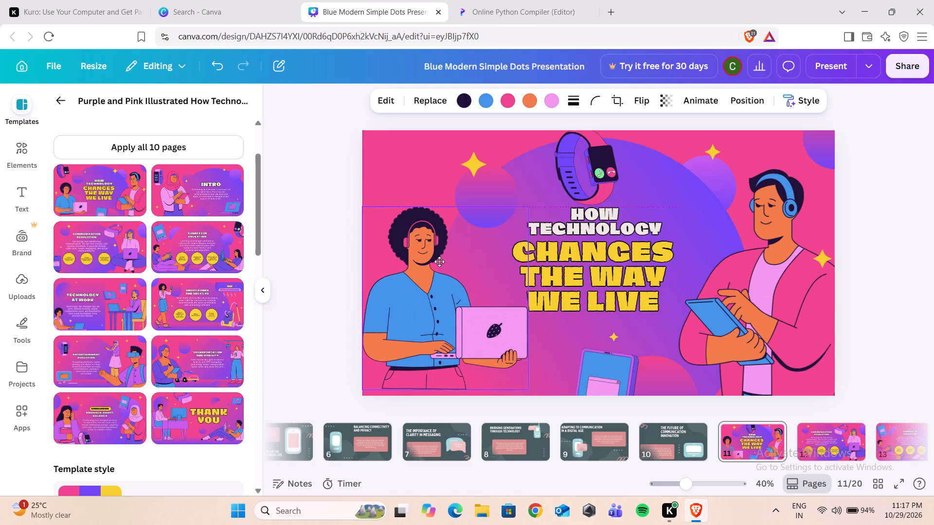
drag(439, 262, 440, 269)
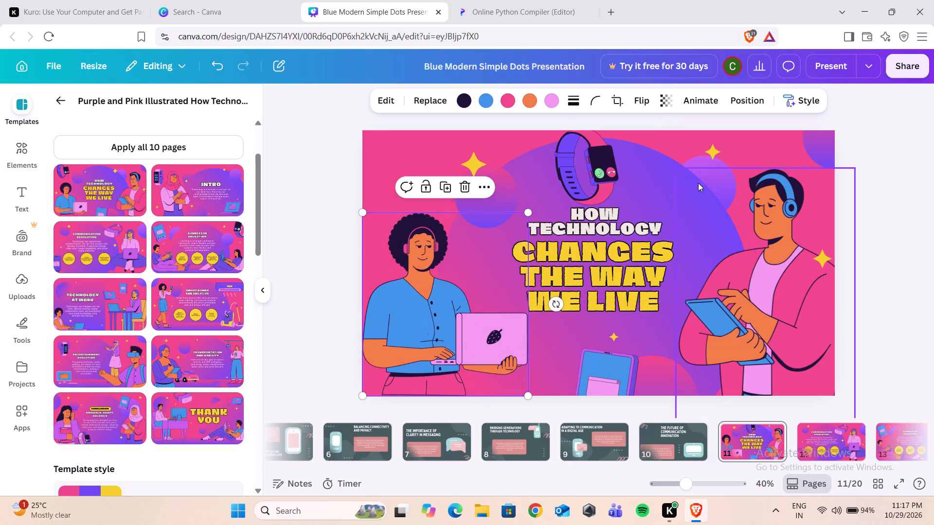
click(693, 191)
Move page 11's phone illustration up and slightly left so it sits just below the title.
drag(606, 366, 609, 331)
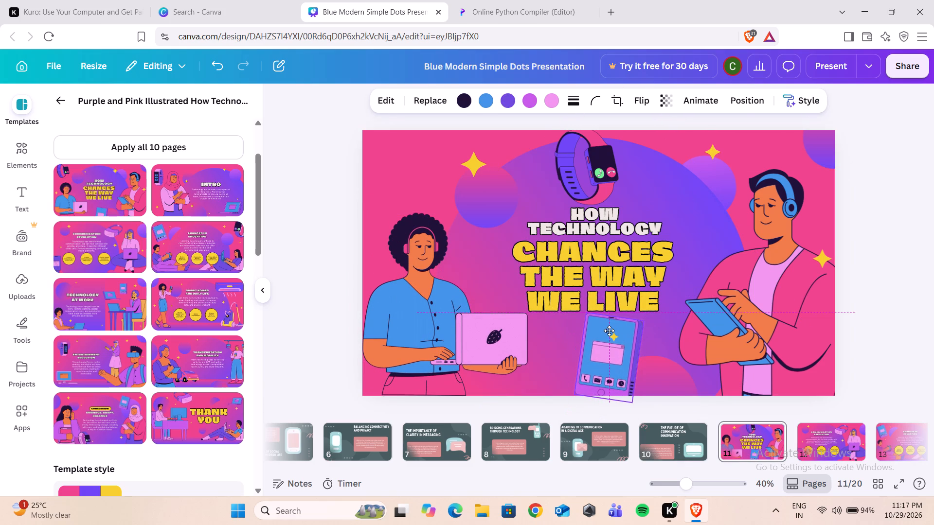
drag(609, 331, 599, 333)
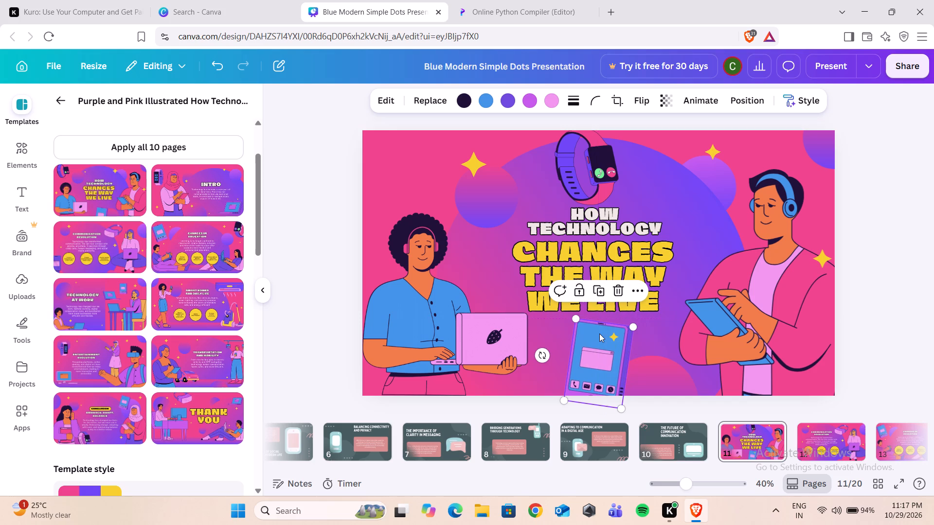
Move page 11's tiny yellow star to the upper left, above the woman, and enlarge it to about 81 by 81.
drag(611, 333, 472, 215)
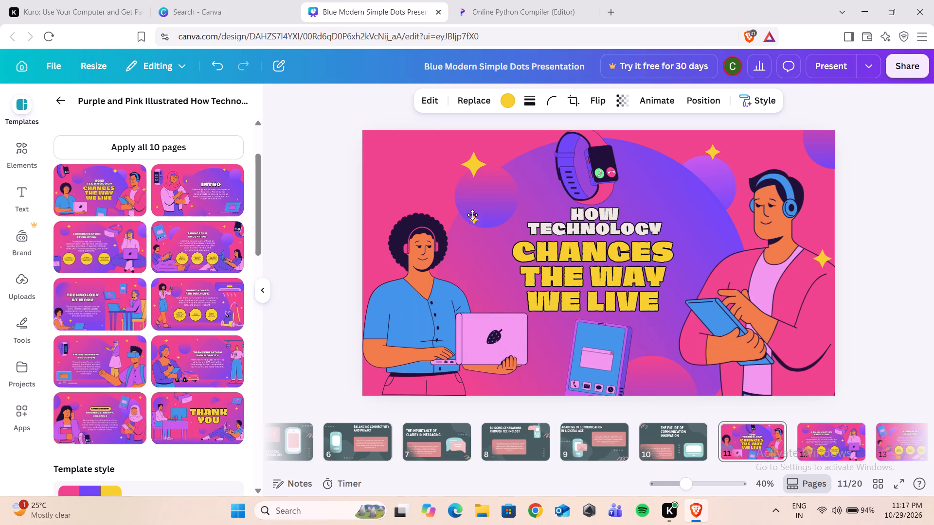
drag(472, 215, 388, 167)
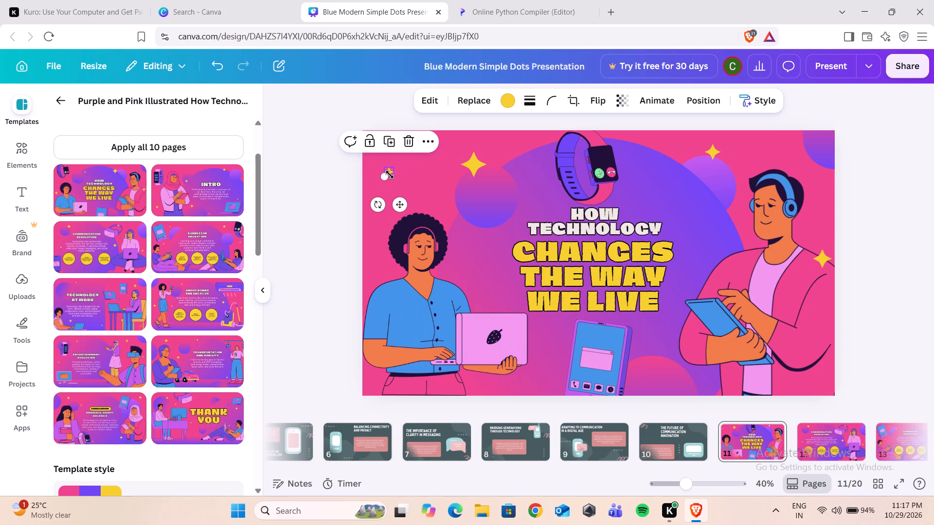
drag(392, 173, 404, 178)
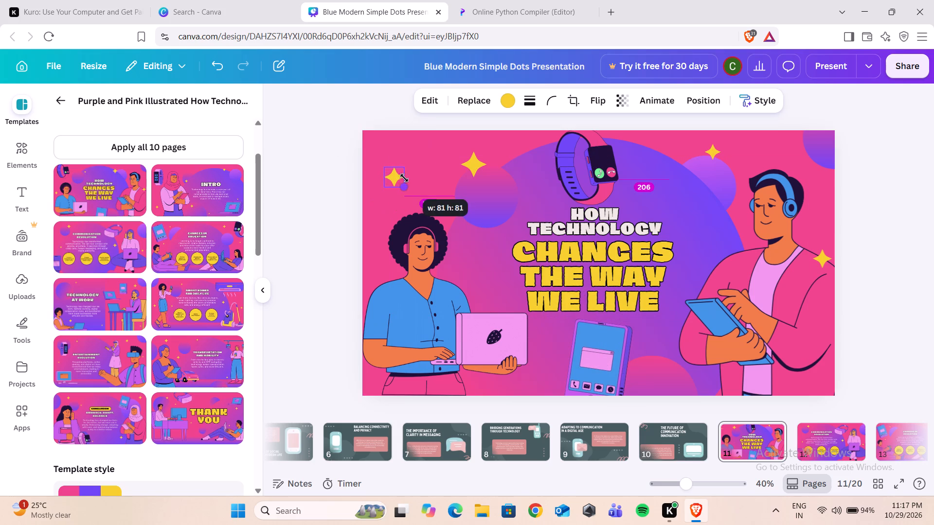
drag(404, 178, 408, 178)
drag(394, 175, 402, 163)
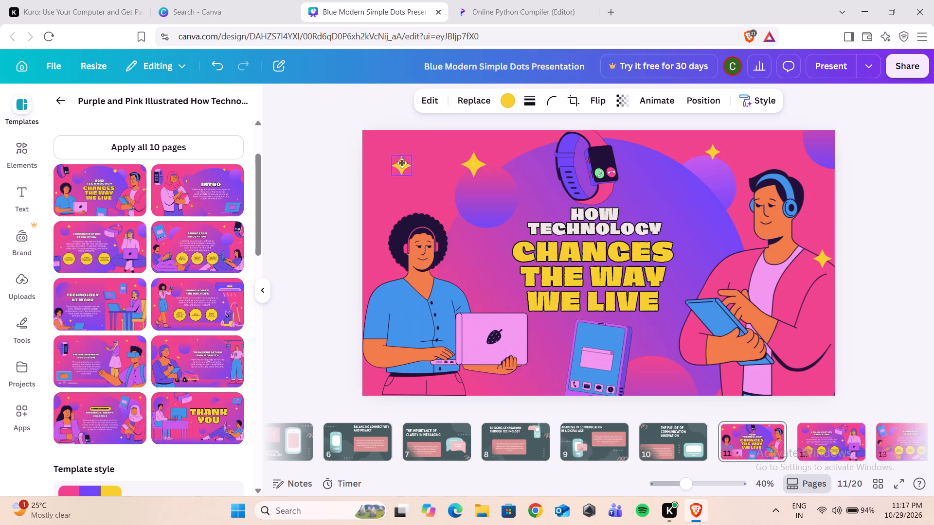
Shift page 11's yellow star above the woman slightly up and left, and shrink it to a tiny star.
drag(402, 163, 399, 155)
drag(406, 165, 391, 158)
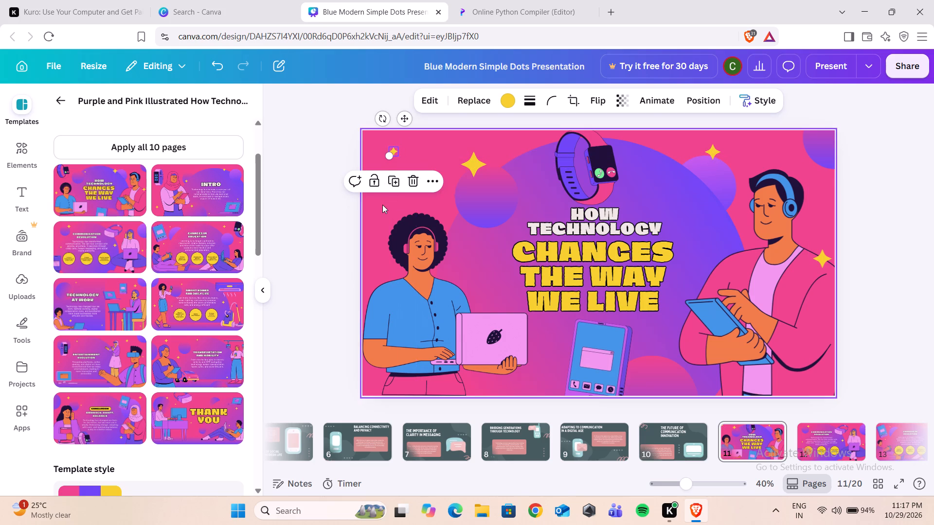
click(382, 205)
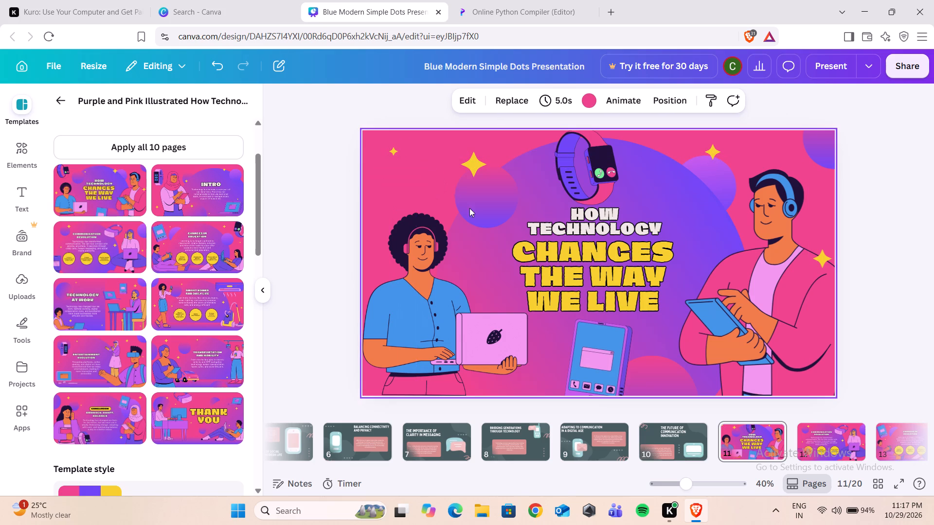
Move page 11's yellow star from beside the man's shoulder to just right of the smartwatch, above the title.
drag(817, 258, 659, 173)
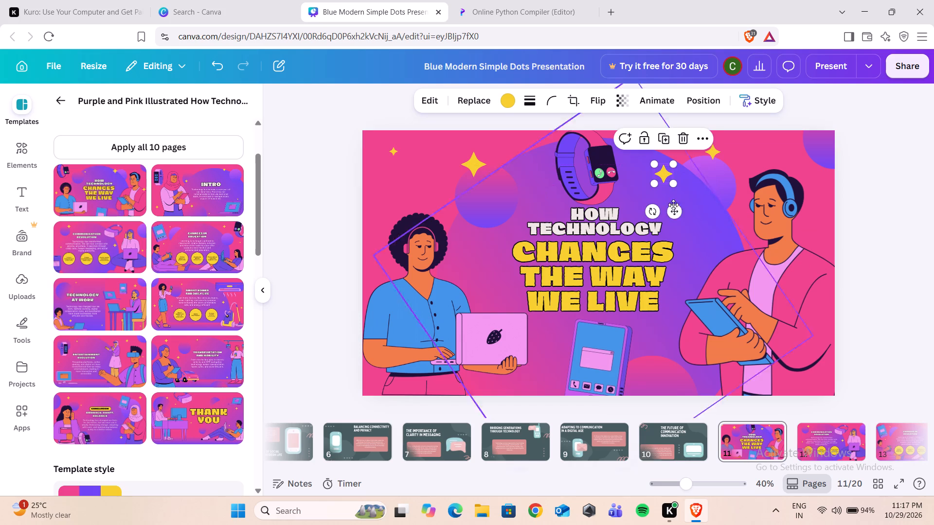
click(702, 214)
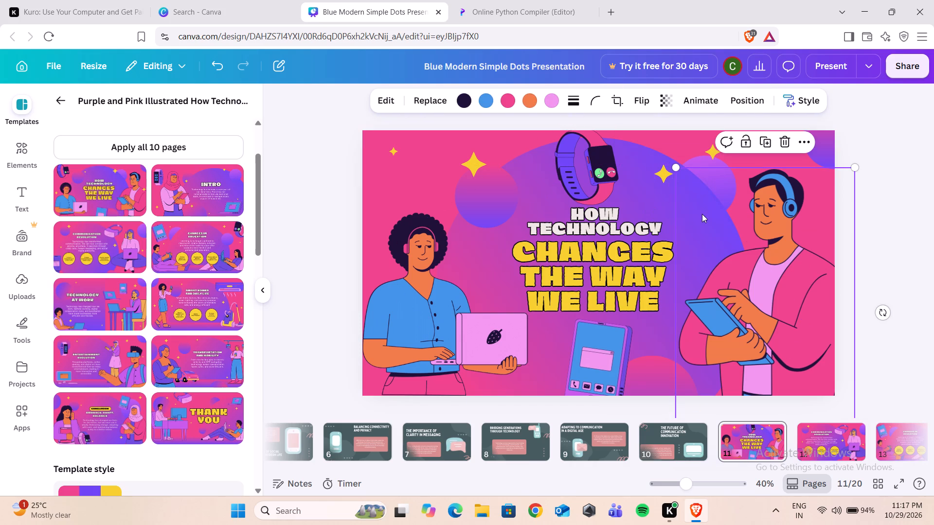
click(665, 202)
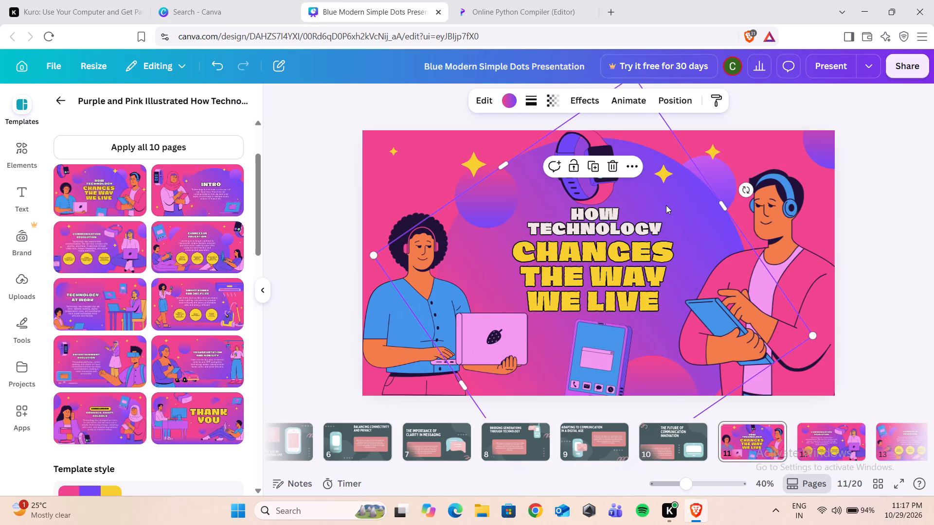
Open page 12 and move its VR headset illustration to the left end of the title.
click(819, 439)
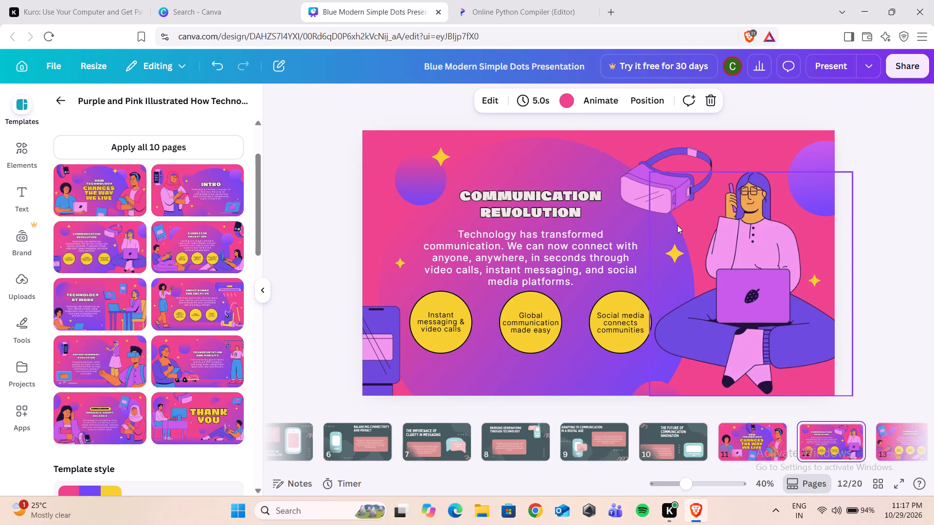
drag(673, 184, 469, 211)
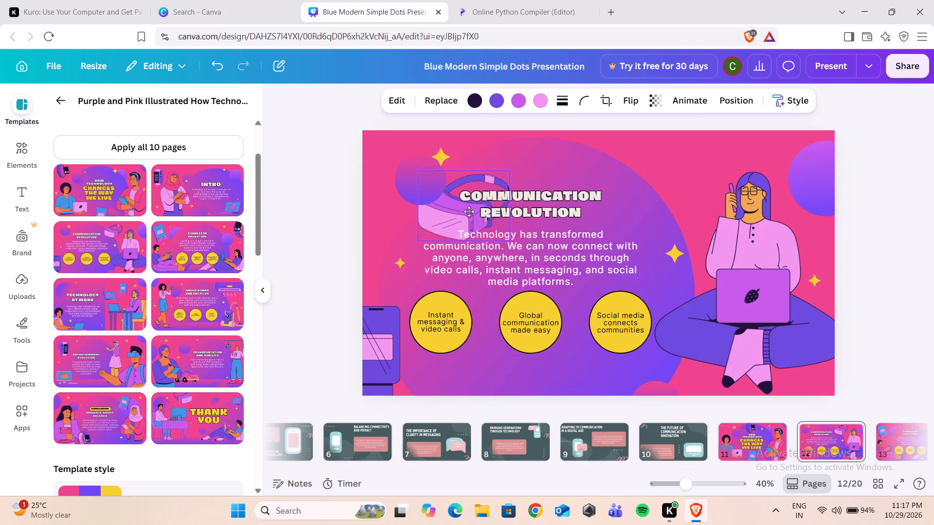
drag(469, 211, 465, 213)
Move page 12's small gradient circle and the topmost yellow star from the upper left to the upper right of the title.
drag(402, 185, 511, 178)
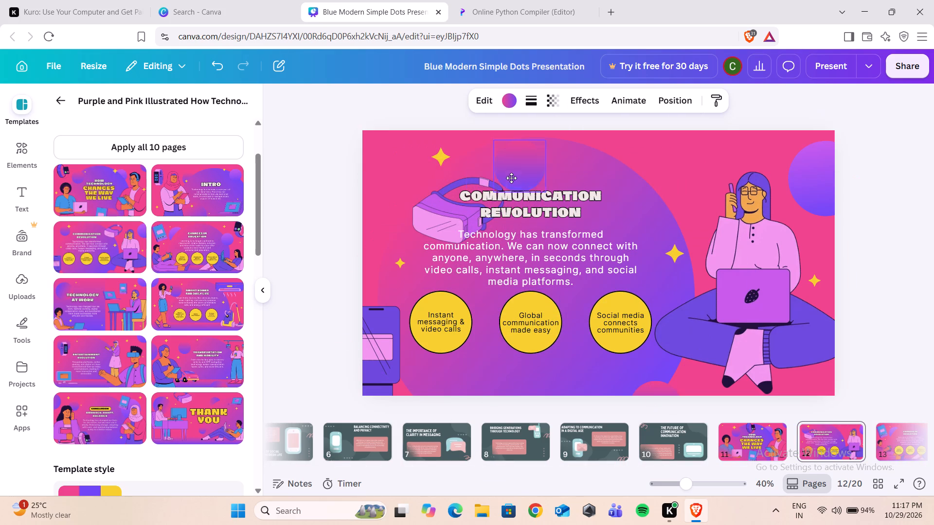
drag(511, 178, 621, 185)
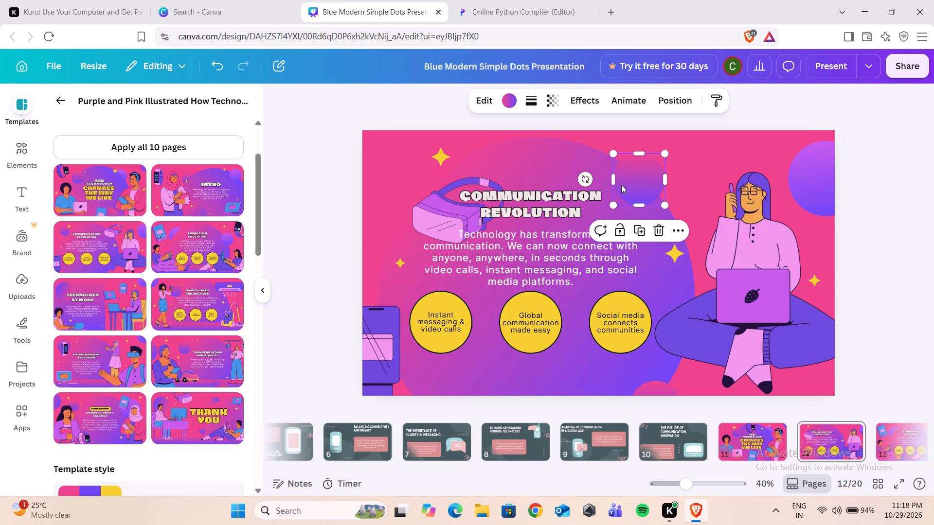
drag(445, 151, 593, 156)
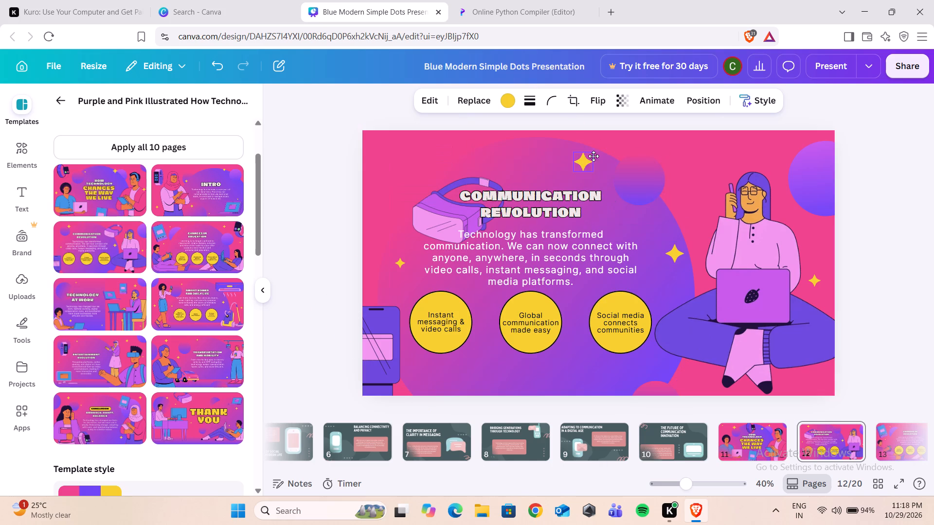
drag(593, 156, 661, 148)
Shift page 12's VR headset up and left into the page's upper-left corner area.
drag(450, 199, 428, 179)
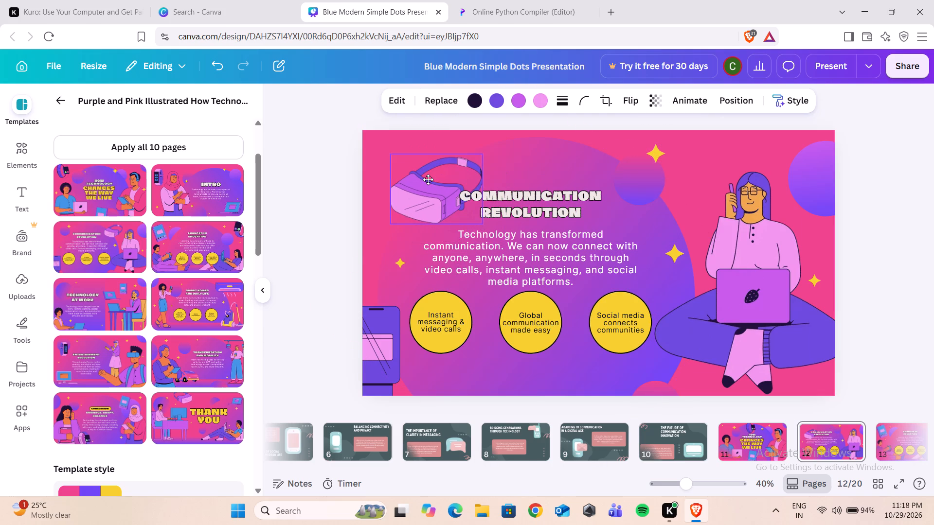
drag(428, 179, 424, 176)
Move page 12's flip phone illustration from the lower-left edge to the page's lower-right corner.
drag(386, 336, 387, 336)
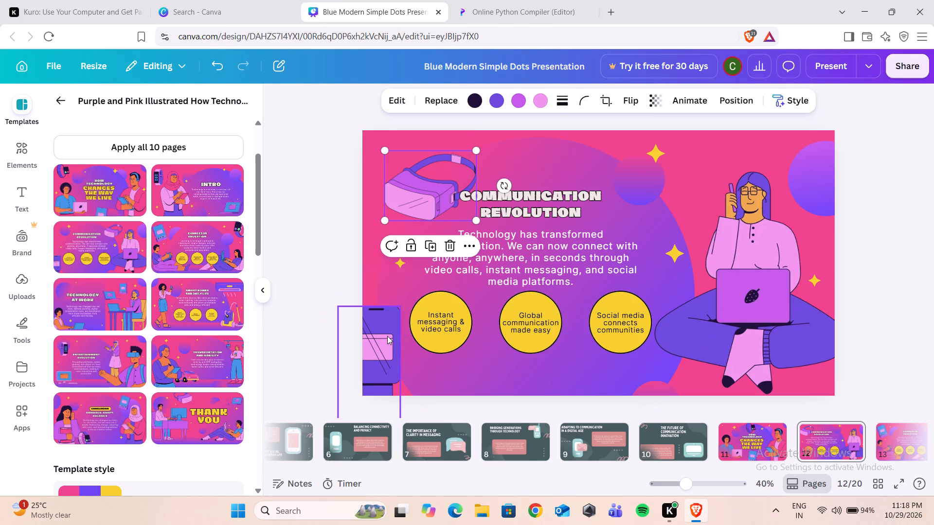
drag(387, 336, 398, 282)
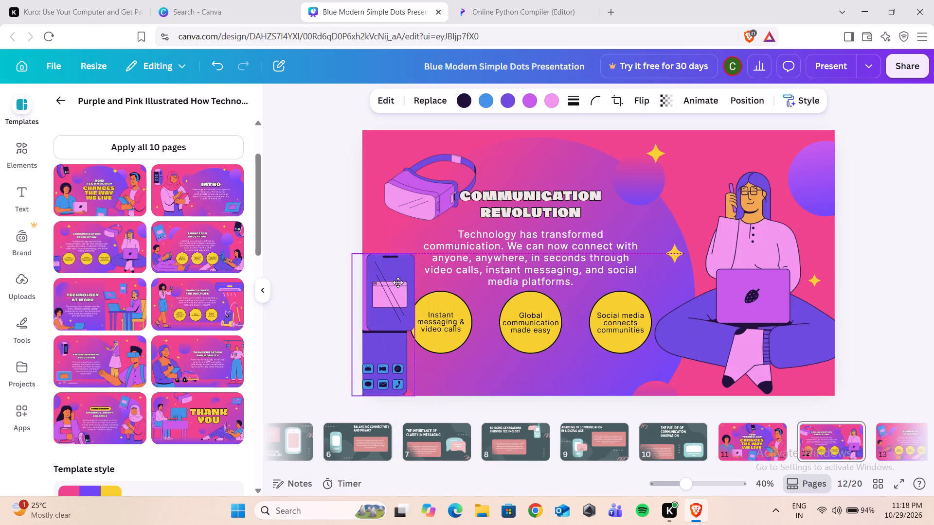
drag(398, 282, 669, 243)
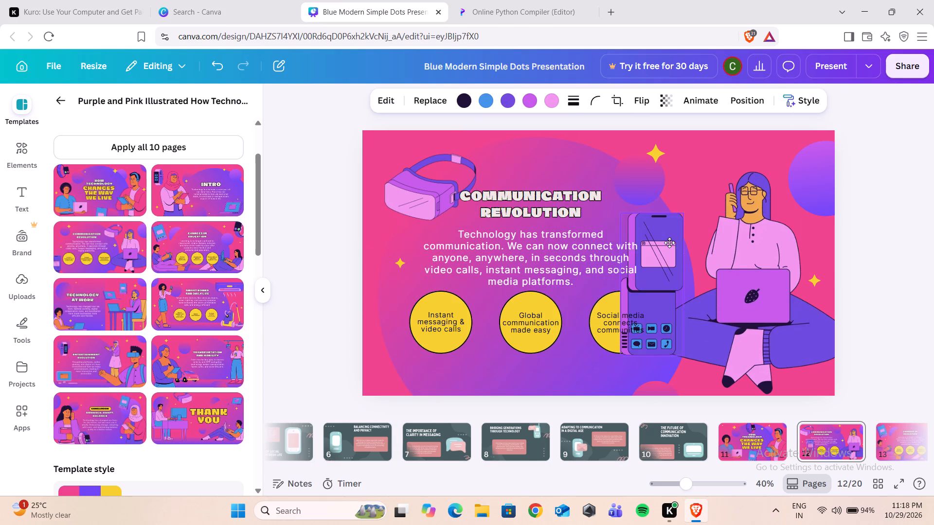
drag(669, 243, 811, 284)
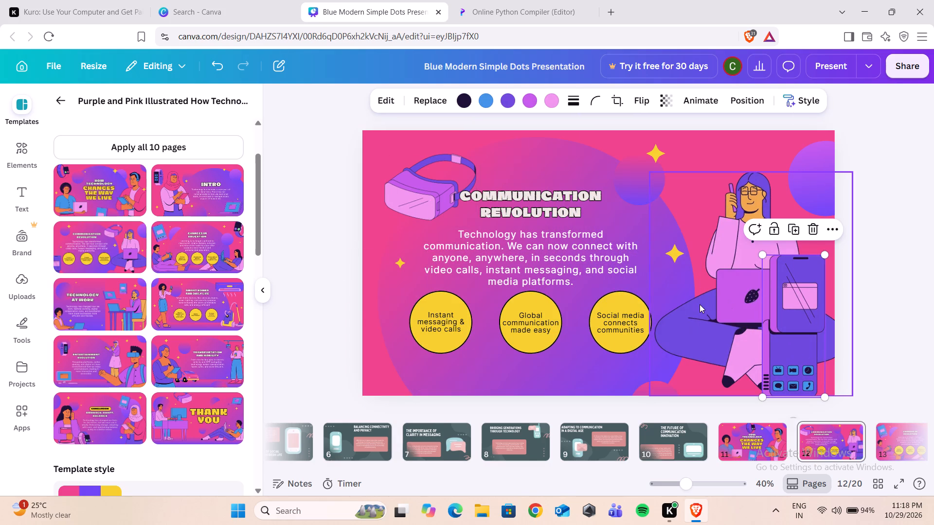
Move page 12's seated woman-with-laptop illustration to the page's lower-left corner, below the VR headset.
drag(694, 321, 353, 359)
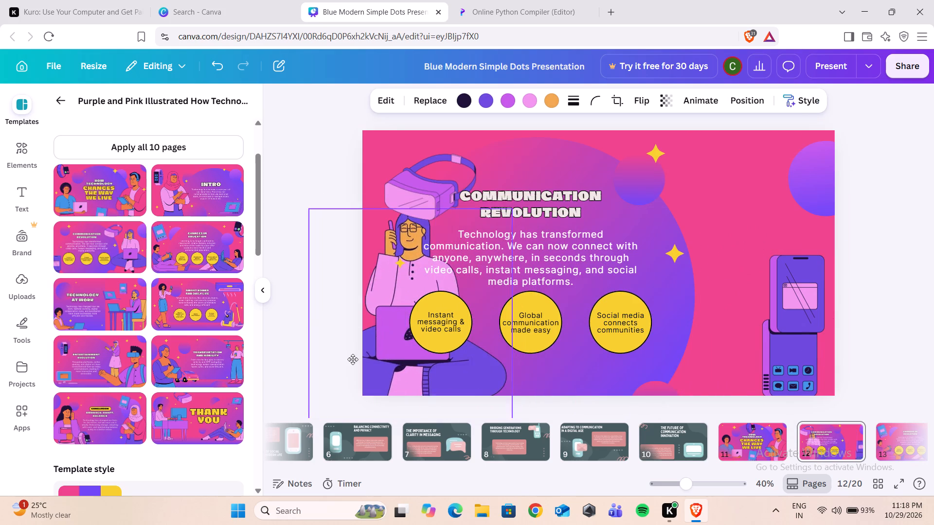
drag(353, 359, 348, 364)
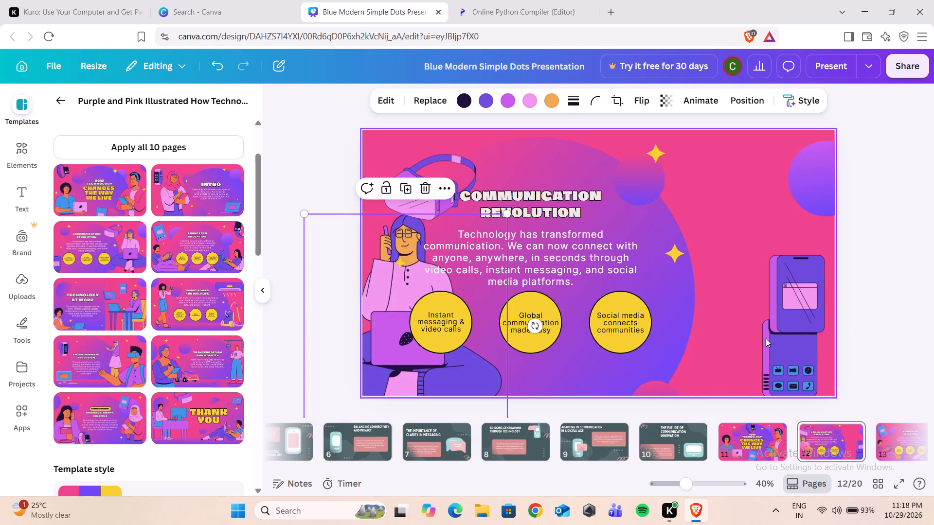
Shift page 12's flip phone further down and right so it runs partly off the page's bottom-right corner.
drag(788, 338, 818, 367)
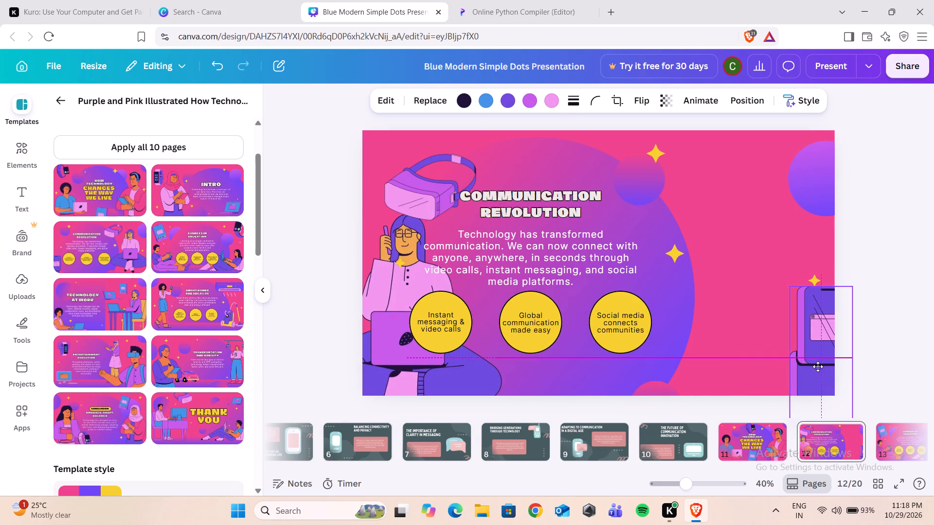
drag(818, 367, 820, 367)
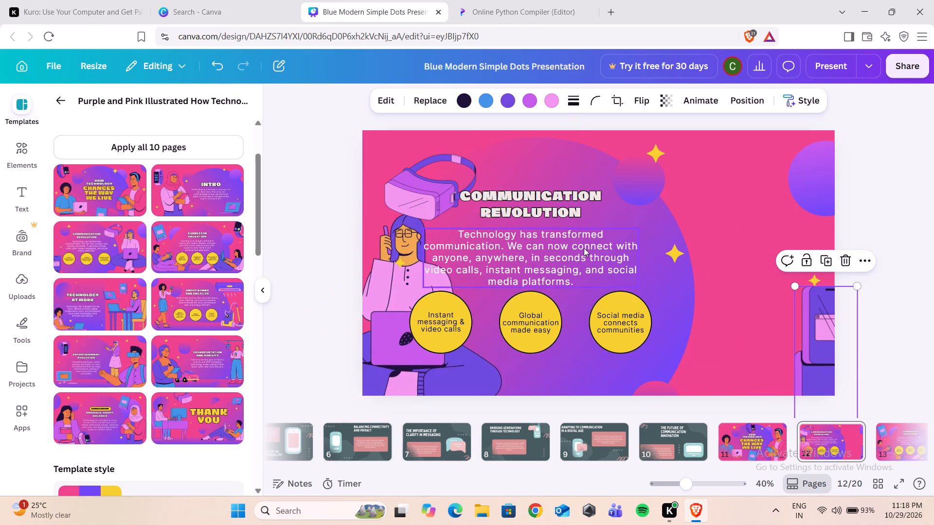
Move page 12's "Communication Revolution" title and its paragraph to the right half of the page, with the paragraph below the title.
drag(568, 215, 725, 215)
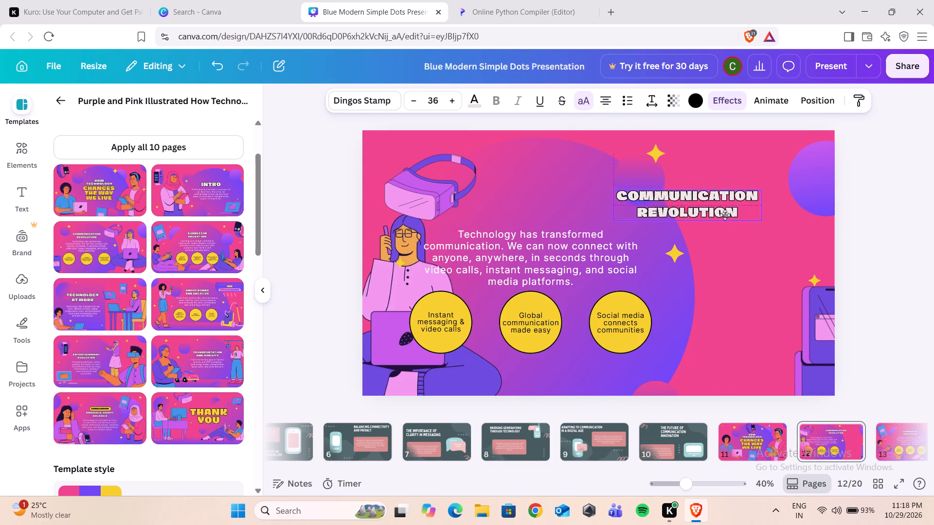
drag(725, 215, 738, 215)
drag(589, 243, 677, 251)
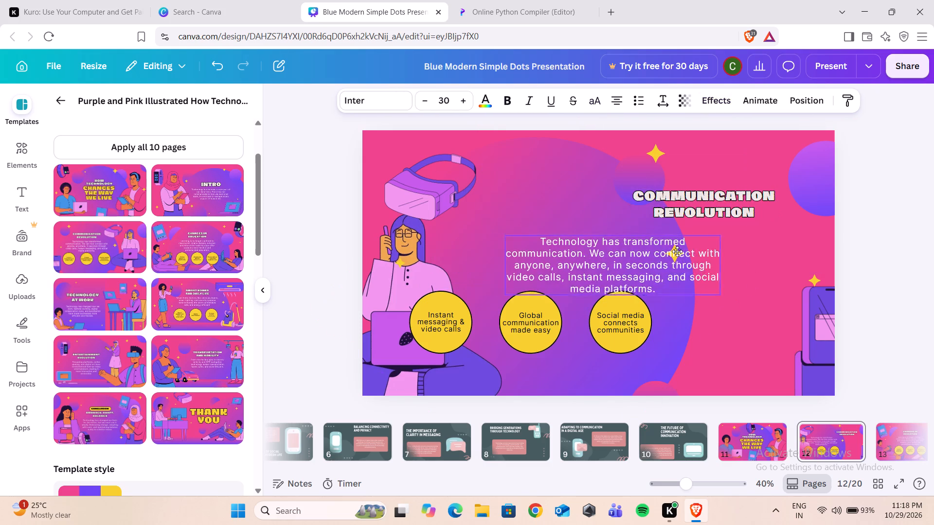
drag(677, 251, 753, 243)
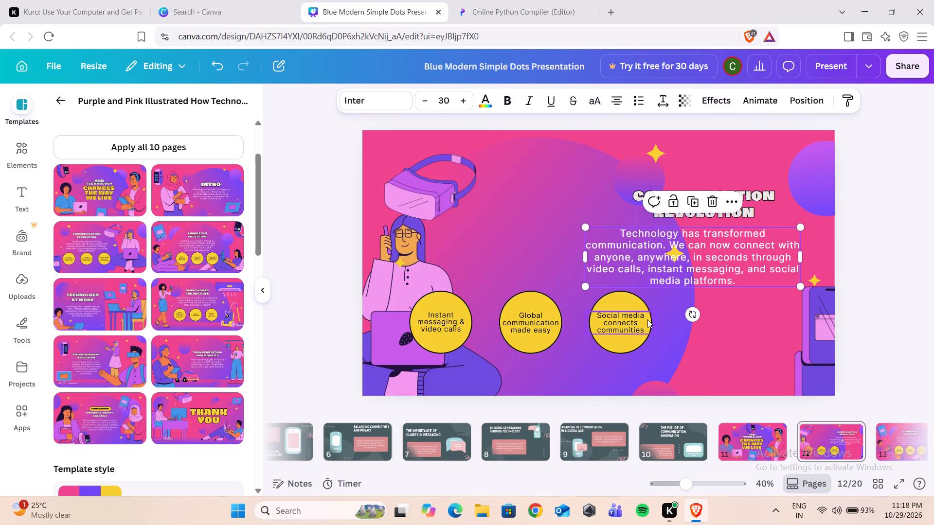
Move page 12's three yellow circles and their labels into a closer row beneath the paragraph, keeping their left-to-right order.
drag(629, 335, 742, 336)
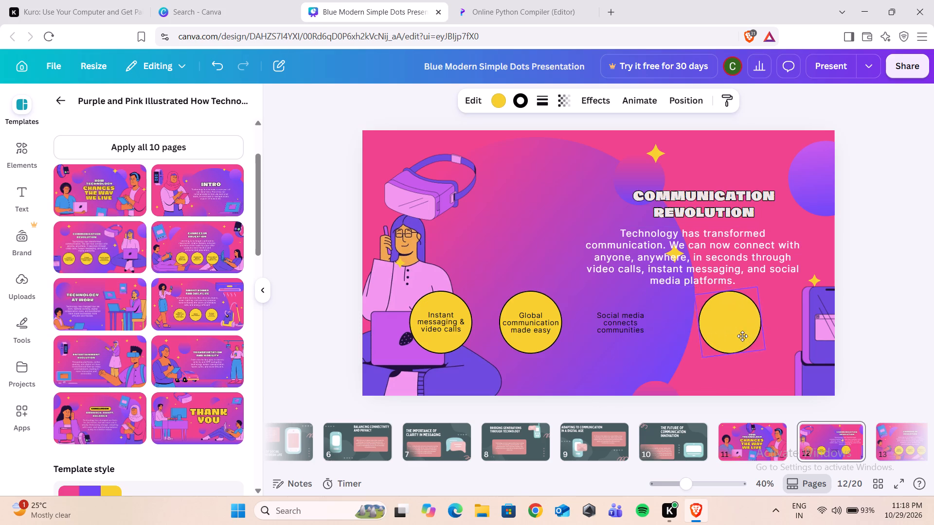
drag(742, 336, 759, 337)
drag(632, 329, 635, 329)
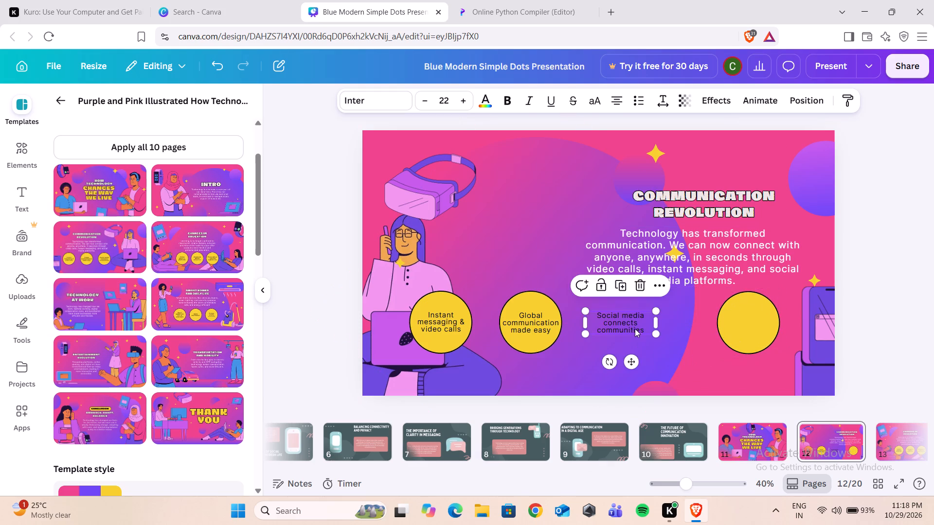
drag(635, 329, 761, 330)
drag(550, 299, 679, 302)
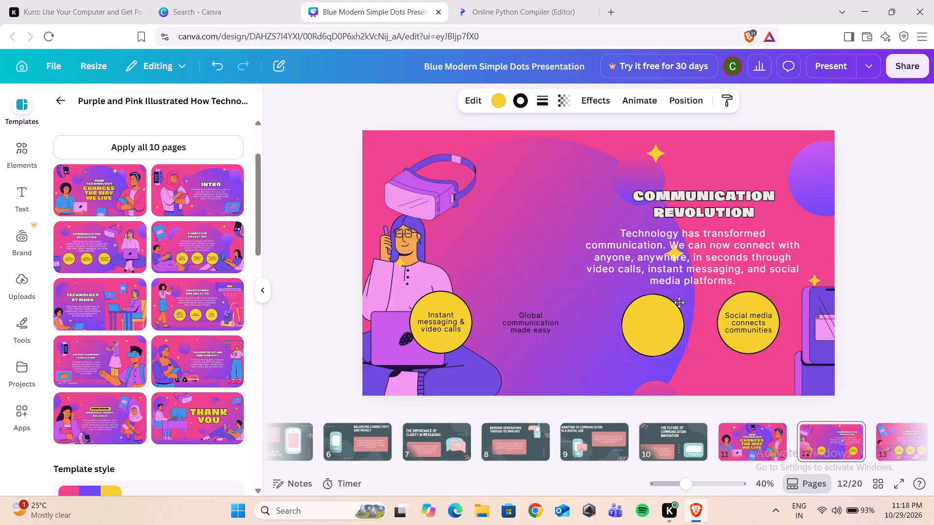
drag(679, 302, 692, 302)
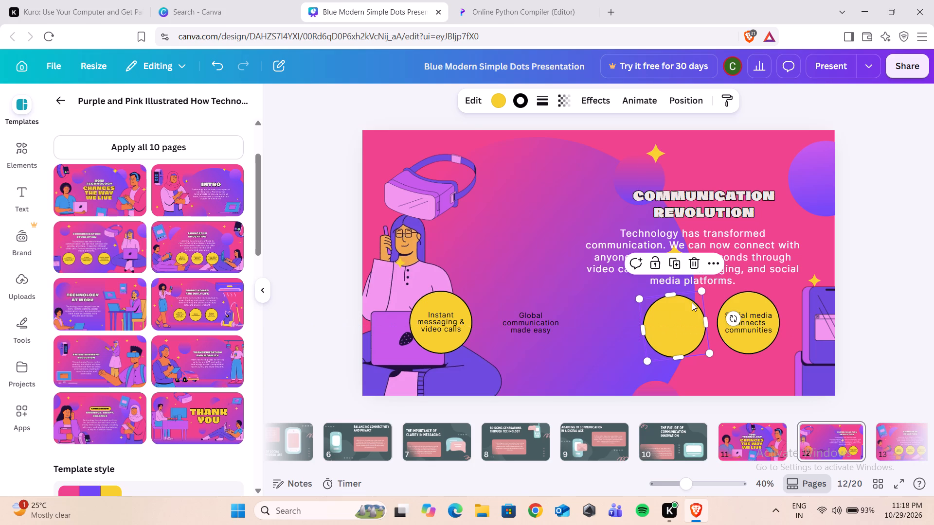
drag(544, 324, 681, 328)
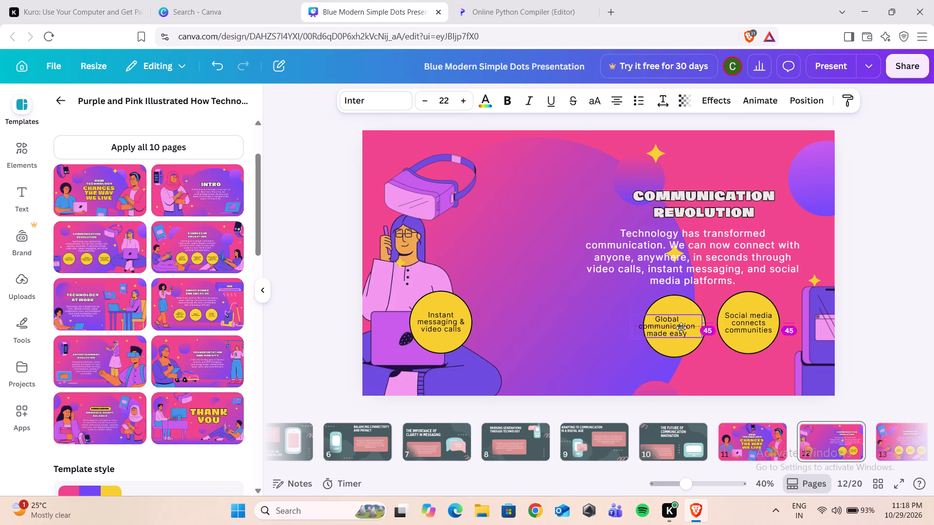
drag(681, 328, 690, 326)
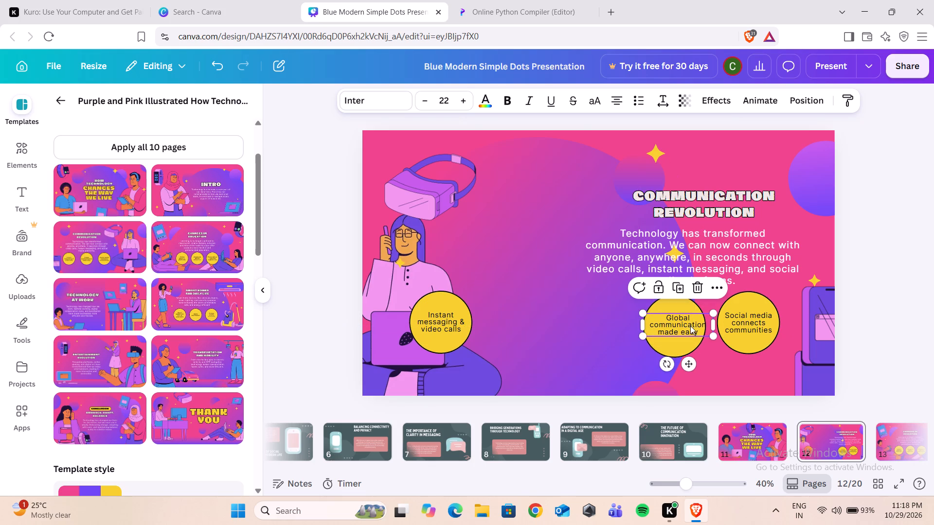
drag(461, 335, 616, 333)
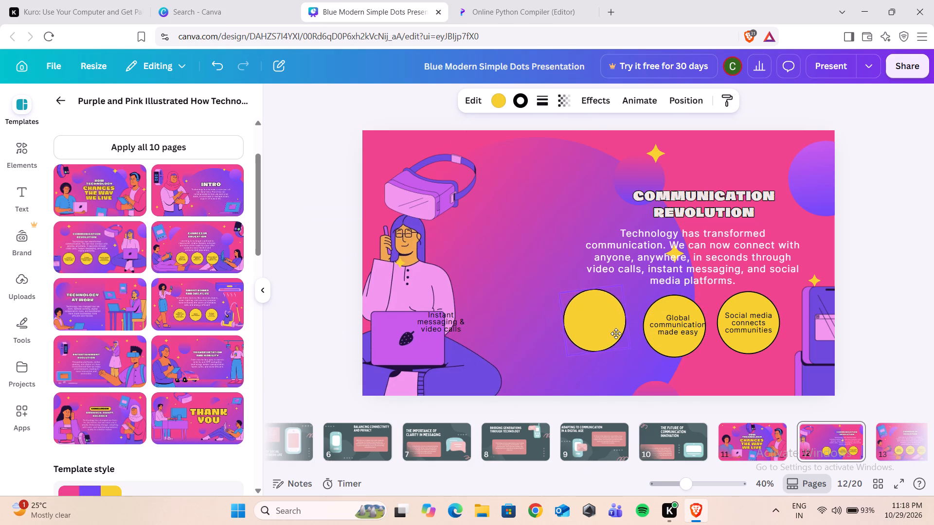
drag(616, 333, 625, 337)
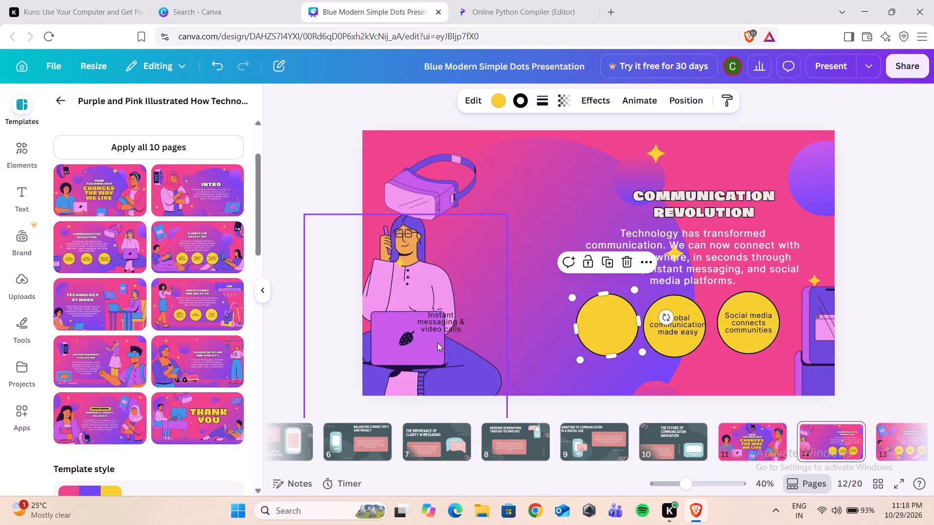
drag(447, 321, 608, 311)
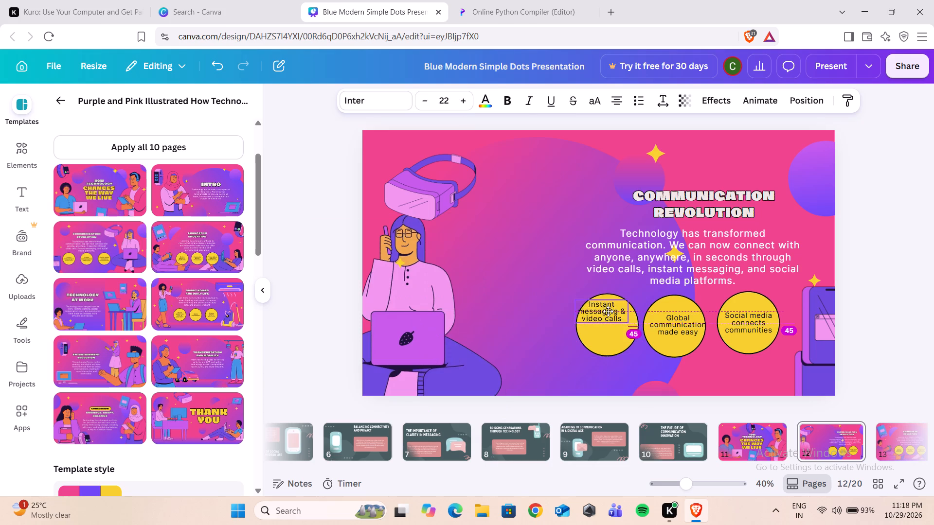
drag(608, 311, 613, 321)
Shift page 12's seated woman right so her crossed legs fit fully within the page's left half.
drag(418, 288, 465, 291)
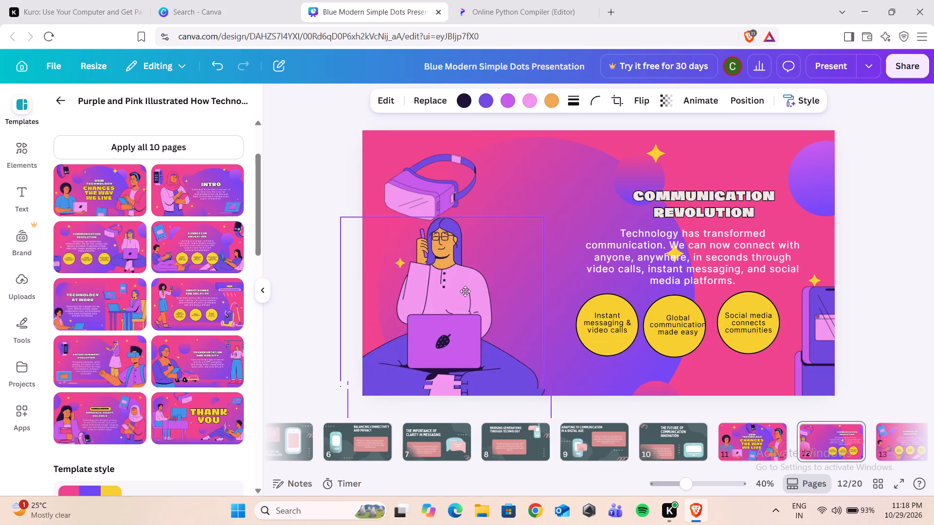
drag(465, 291, 478, 288)
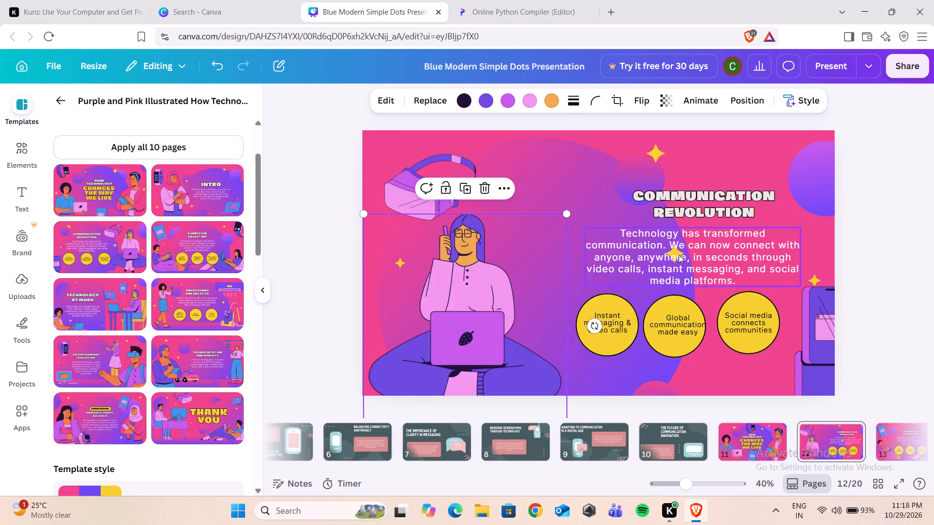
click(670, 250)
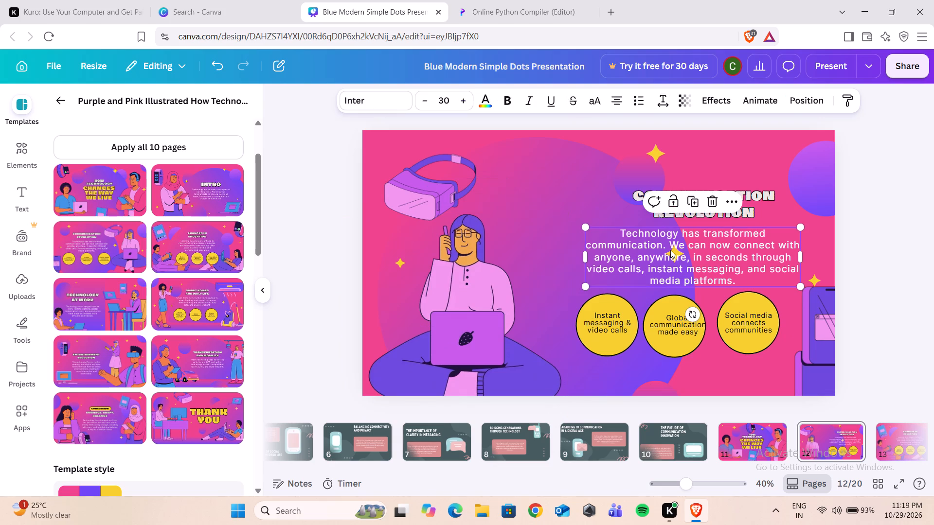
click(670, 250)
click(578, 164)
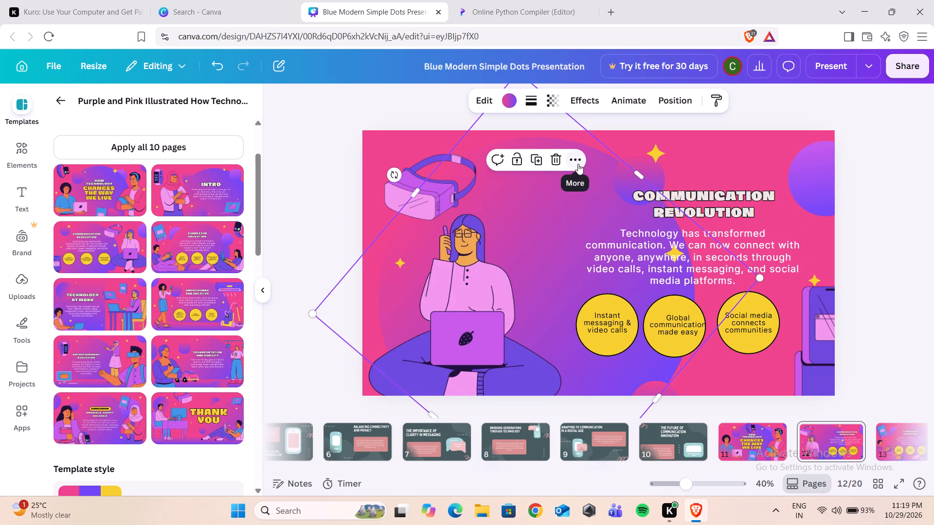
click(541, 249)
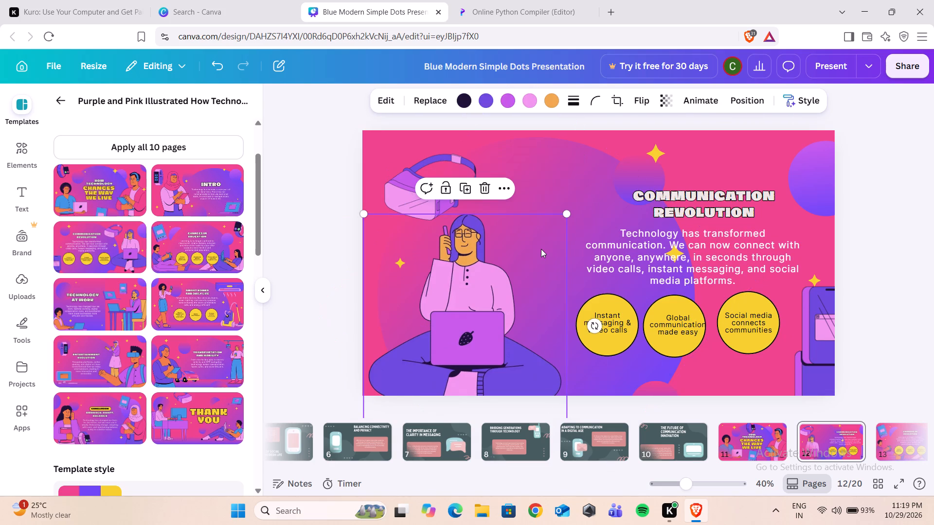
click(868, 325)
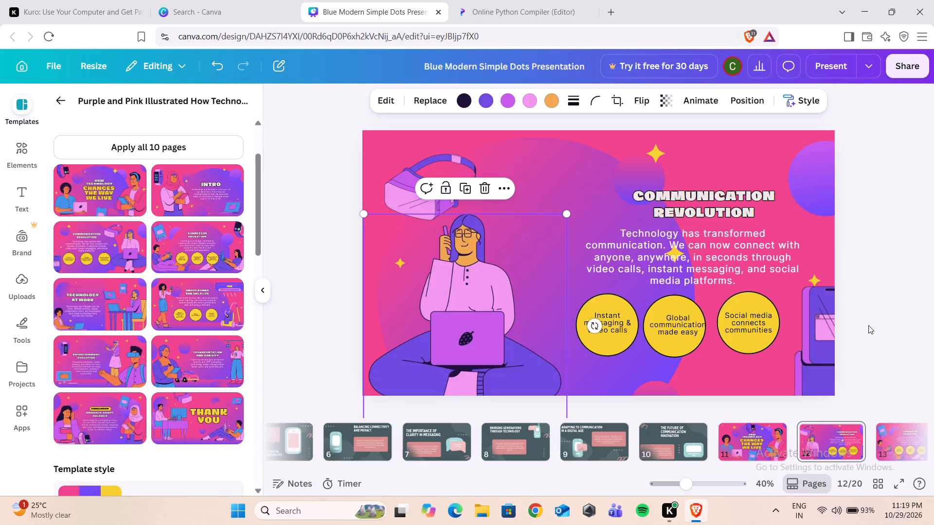
Delete the blank pink page 20 at the end of the presentation.
scroll(813, 450, left, 5)
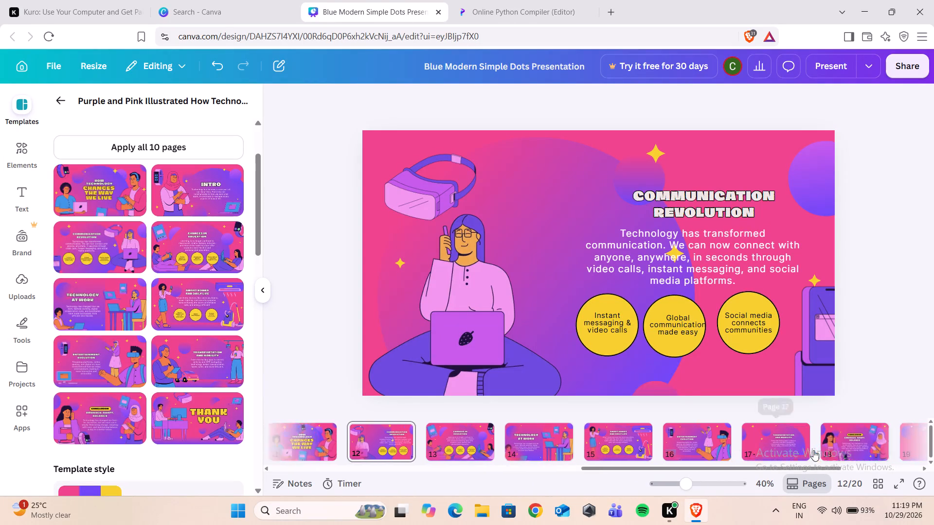
scroll(813, 450, left, 5)
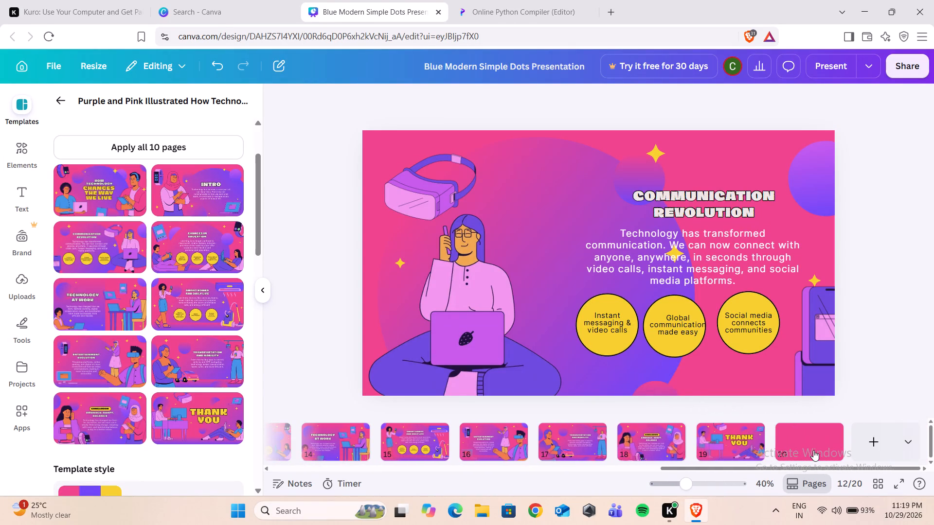
click(813, 441)
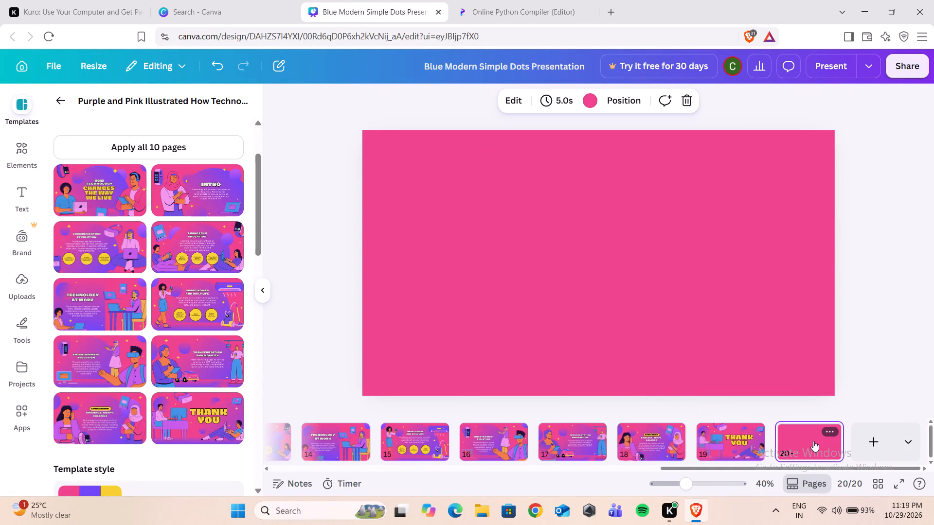
right_click(813, 441)
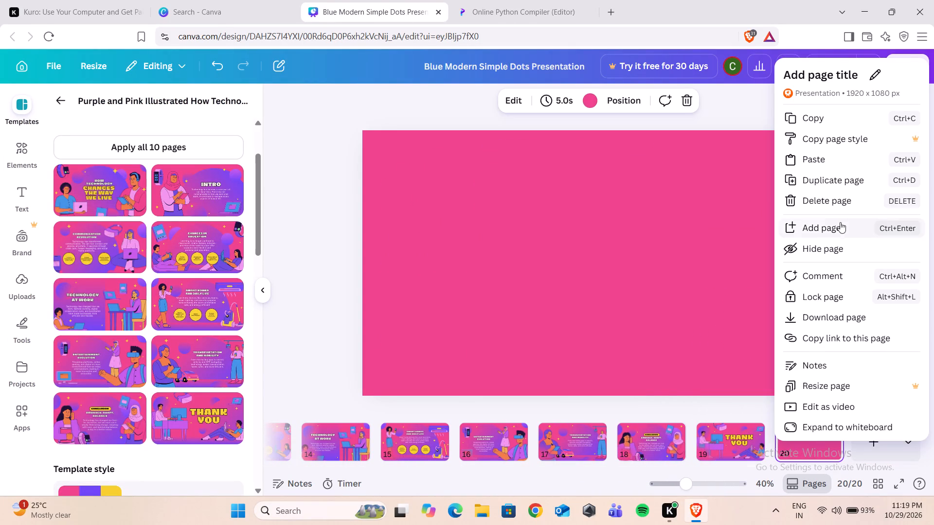
click(845, 205)
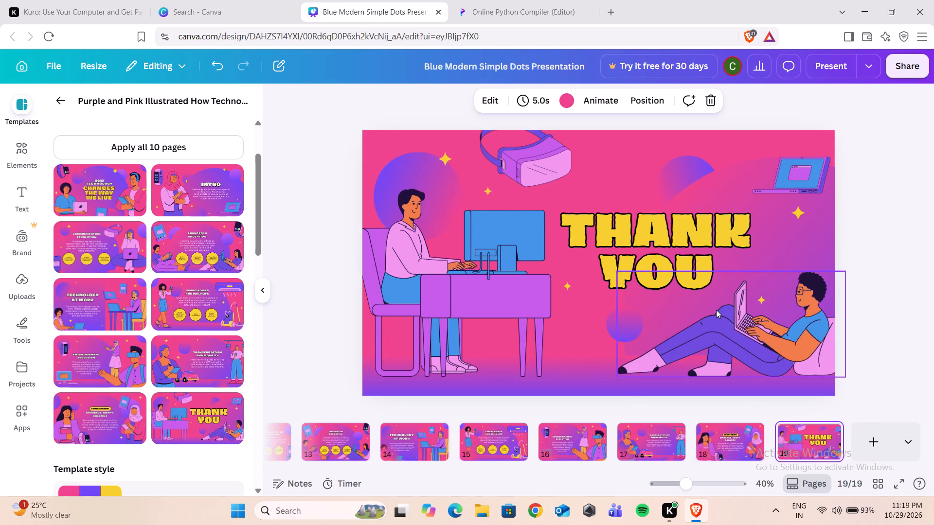
On page 13, swap the two purple gradient circles, placing the larger one upper right of the title and the smaller one left of it.
scroll(672, 441, right, 1)
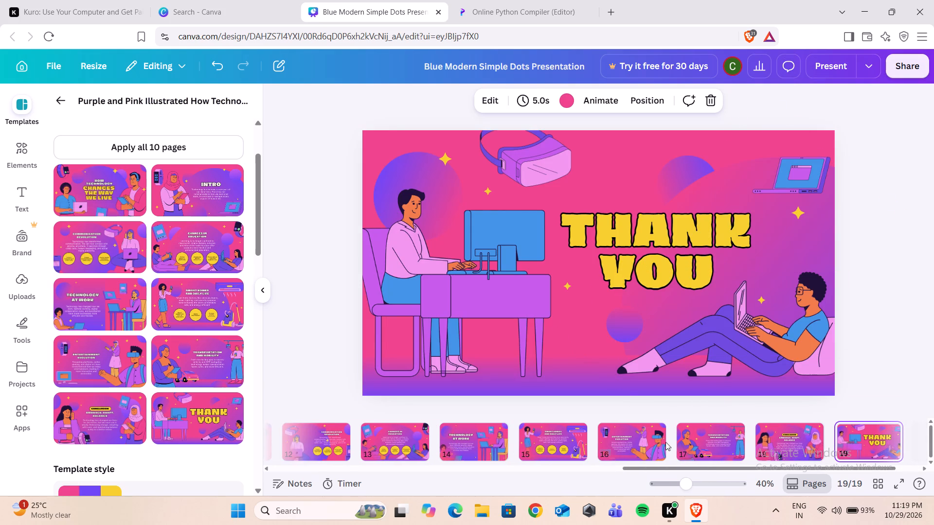
scroll(663, 448, right, 1)
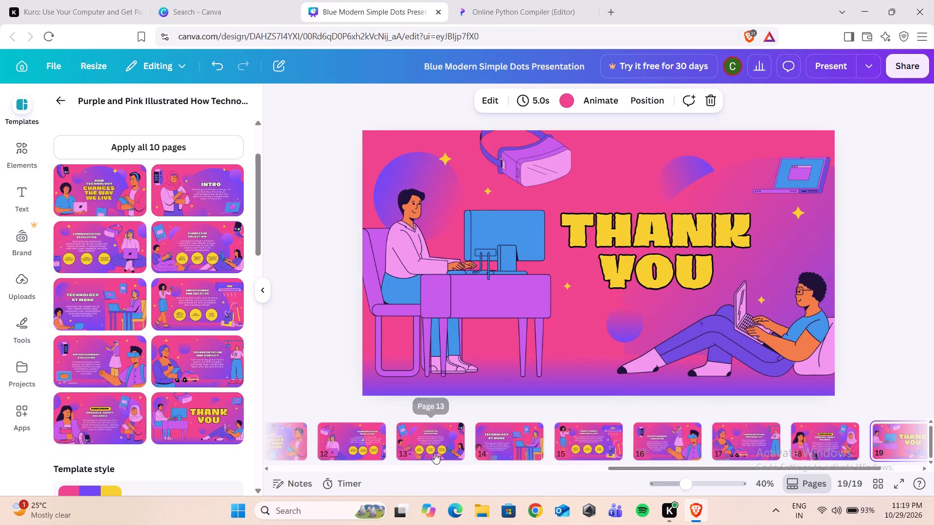
click(433, 441)
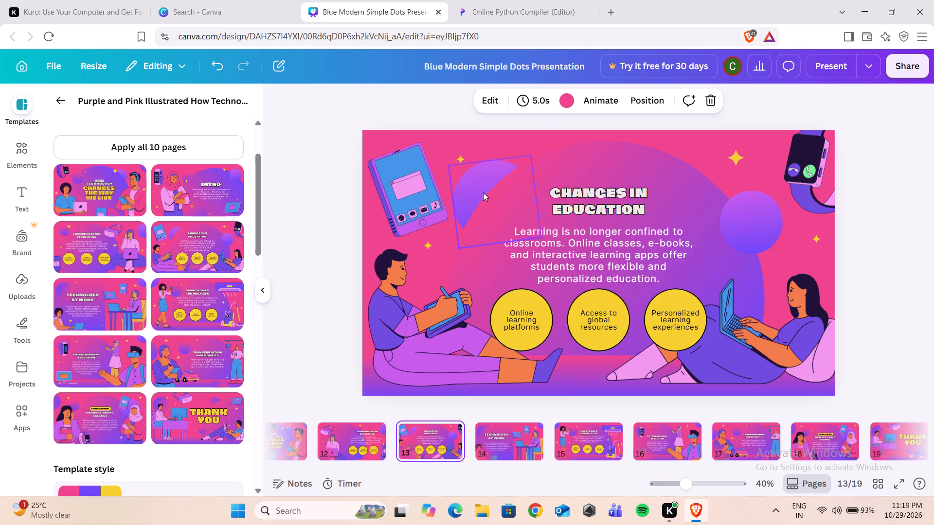
drag(480, 188, 645, 161)
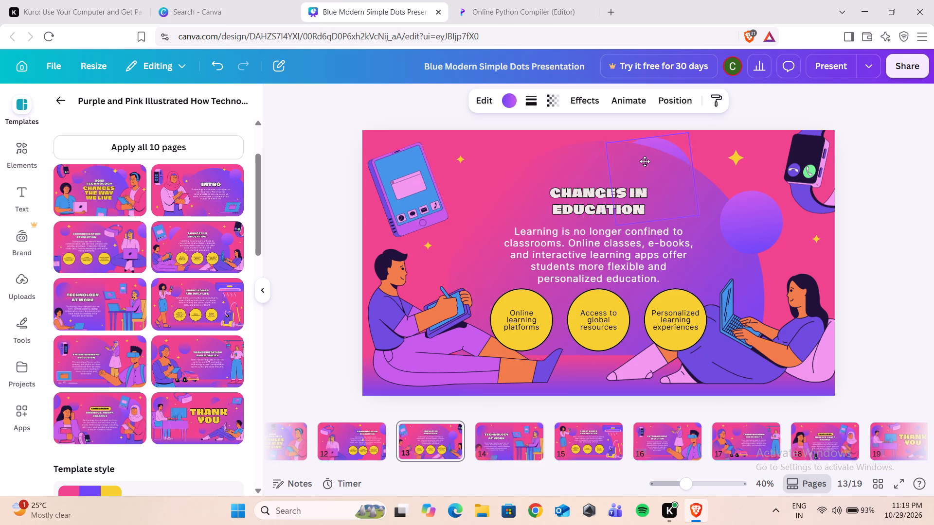
drag(645, 161, 674, 172)
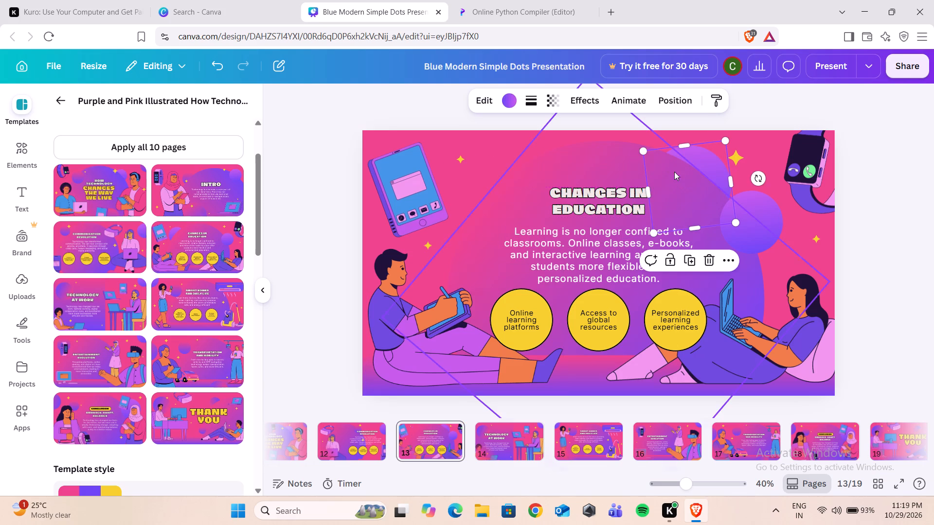
drag(759, 205, 531, 187)
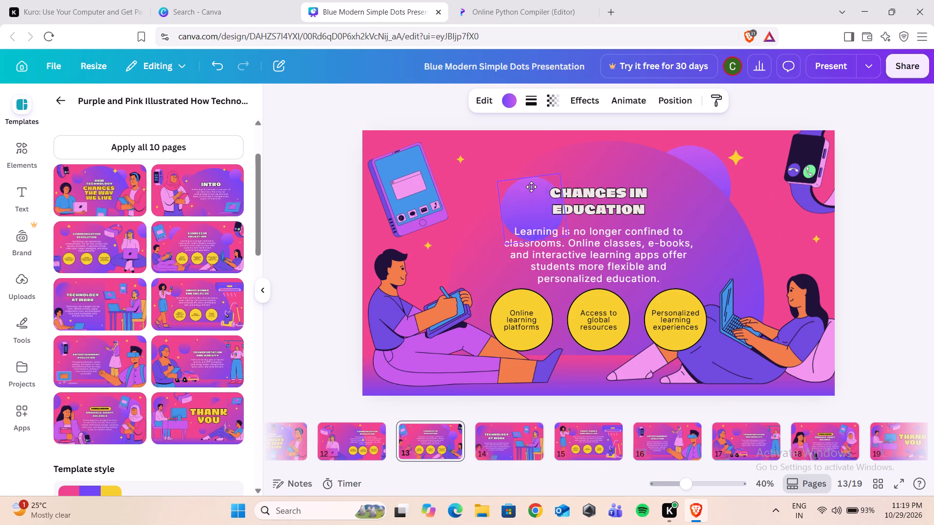
drag(531, 187, 501, 179)
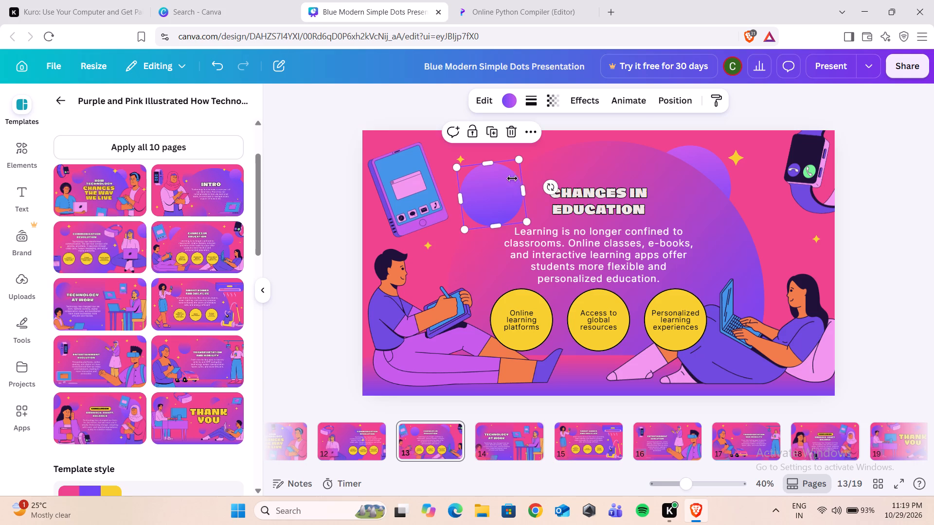
drag(701, 172, 717, 183)
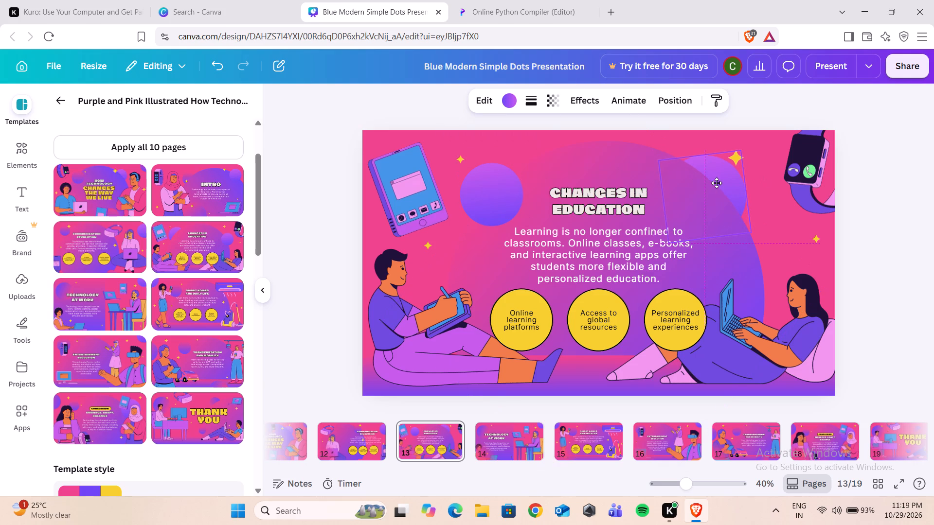
drag(717, 183, 718, 184)
Swap page 13's tablet and smartwatch, moving the tablet above the seated woman and the whole watch above the seated man.
drag(420, 201, 791, 243)
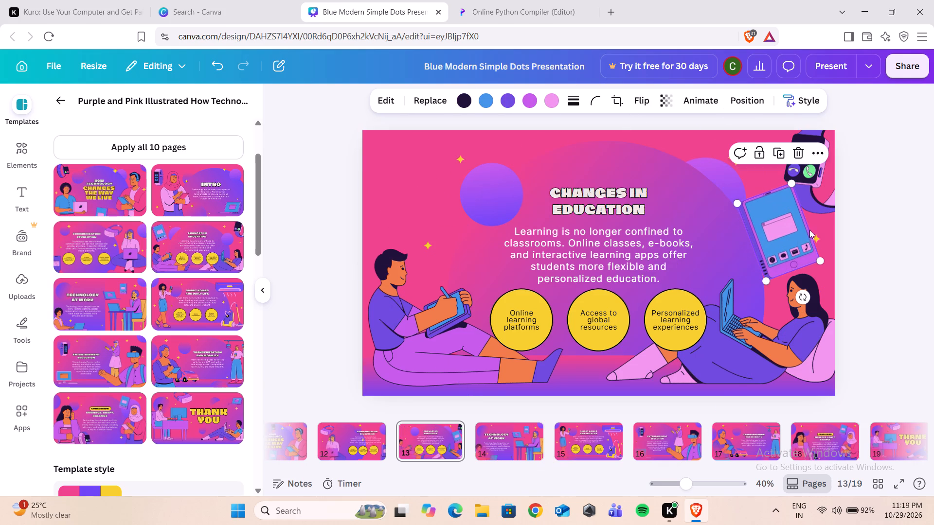
drag(819, 200, 445, 221)
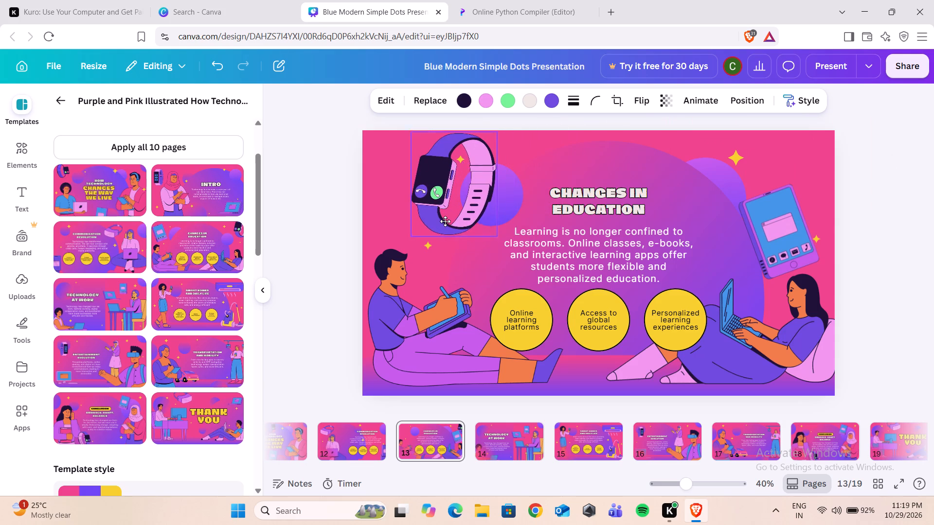
drag(445, 221, 436, 222)
Rotate page 13's smartwatch to about 156° and shift it left into the page's top-left corner.
click(442, 168)
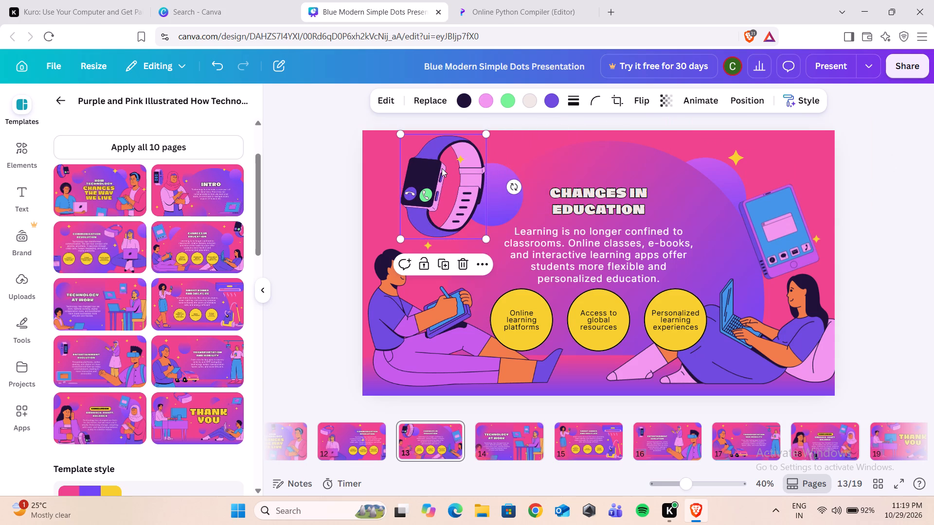
click(439, 172)
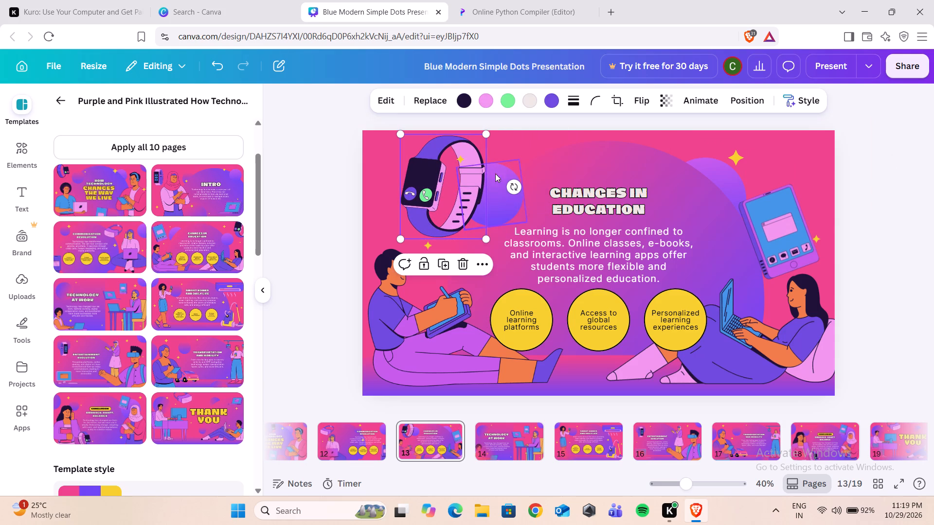
drag(516, 190, 539, 194)
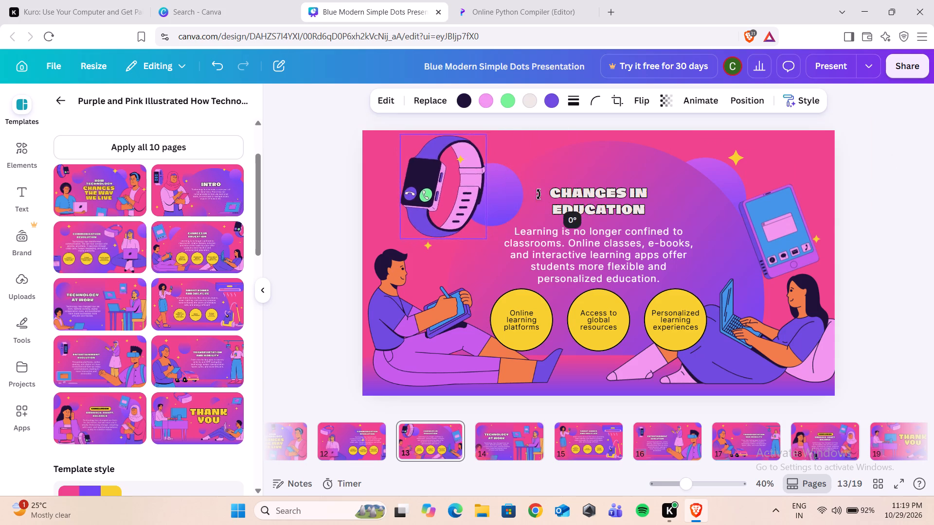
drag(539, 194, 429, 214)
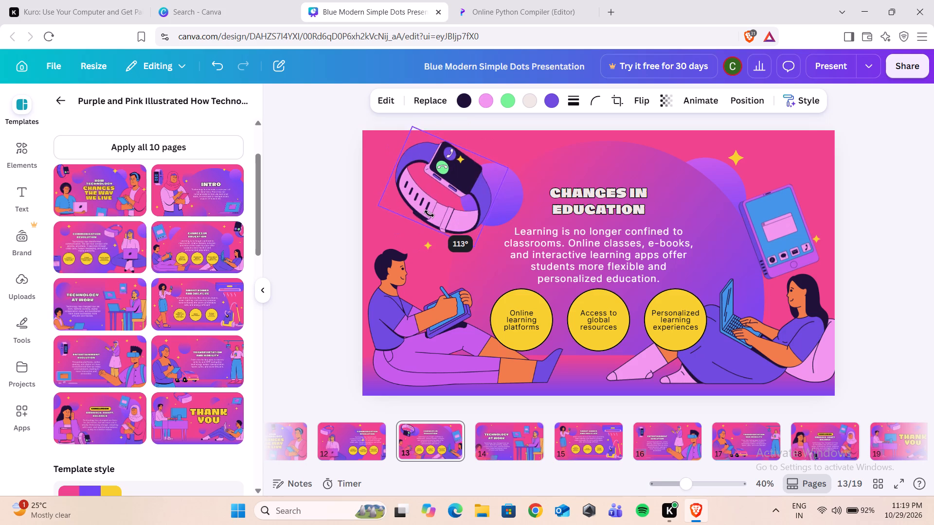
drag(429, 214, 453, 160)
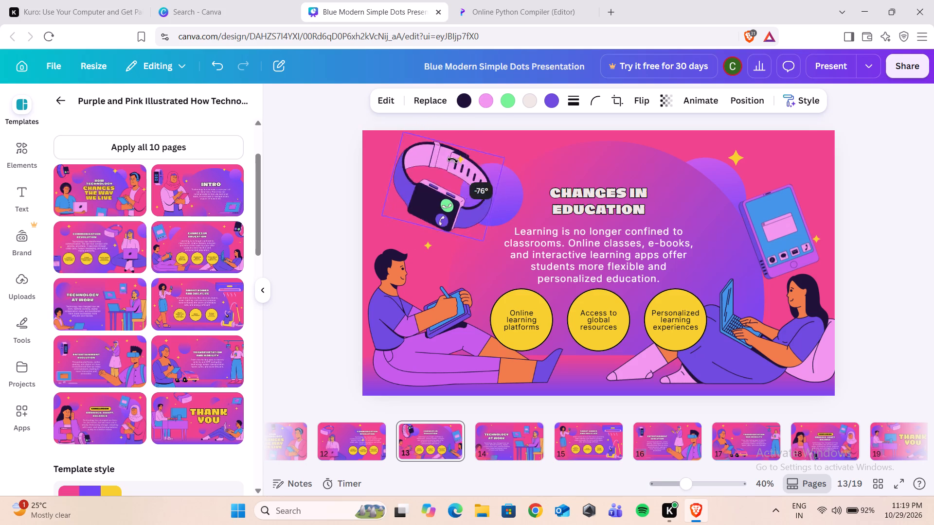
drag(453, 160, 404, 229)
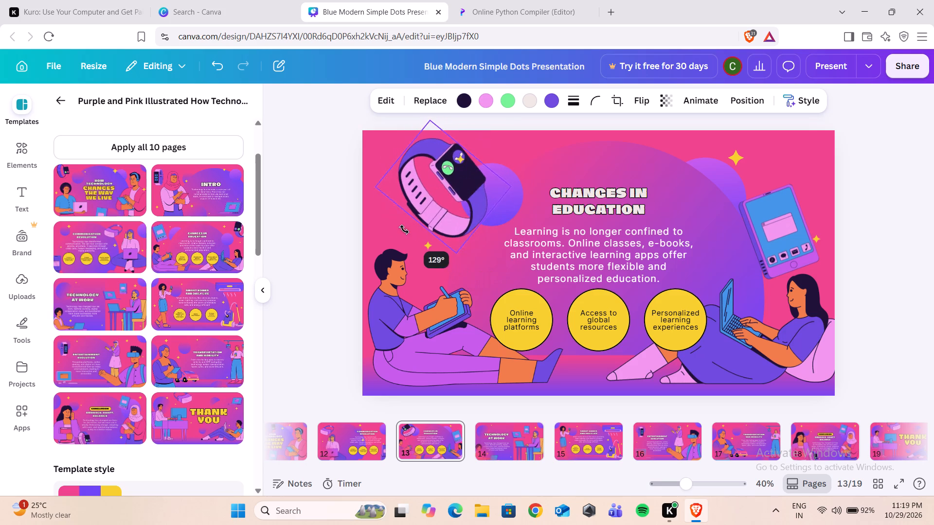
drag(404, 229, 388, 210)
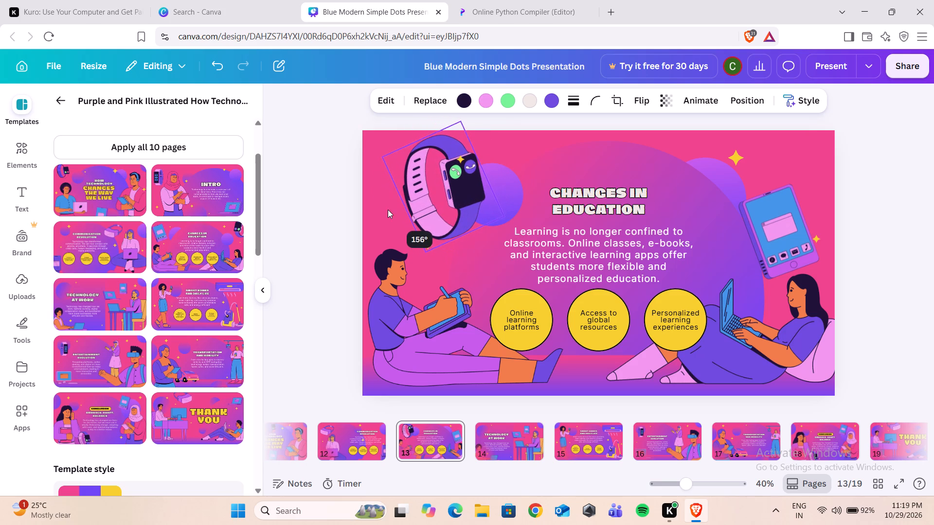
drag(442, 189, 414, 188)
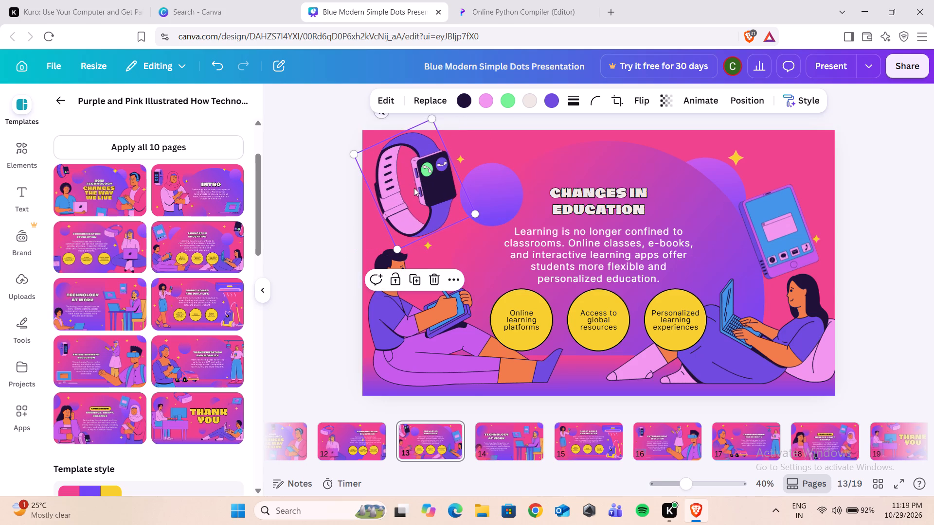
Move page 13's tablet up into the page's top-right corner and tilt it clockwise so its top leans right.
drag(782, 222, 791, 206)
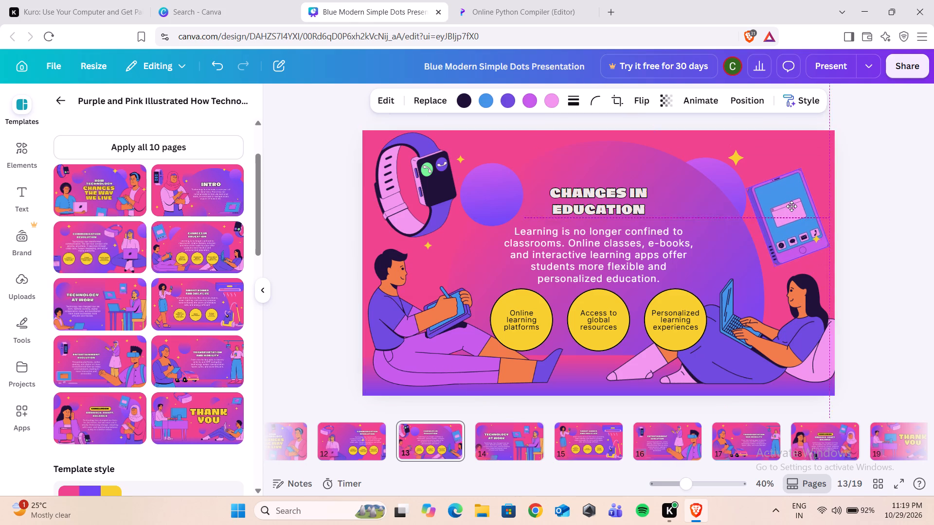
drag(791, 206, 792, 183)
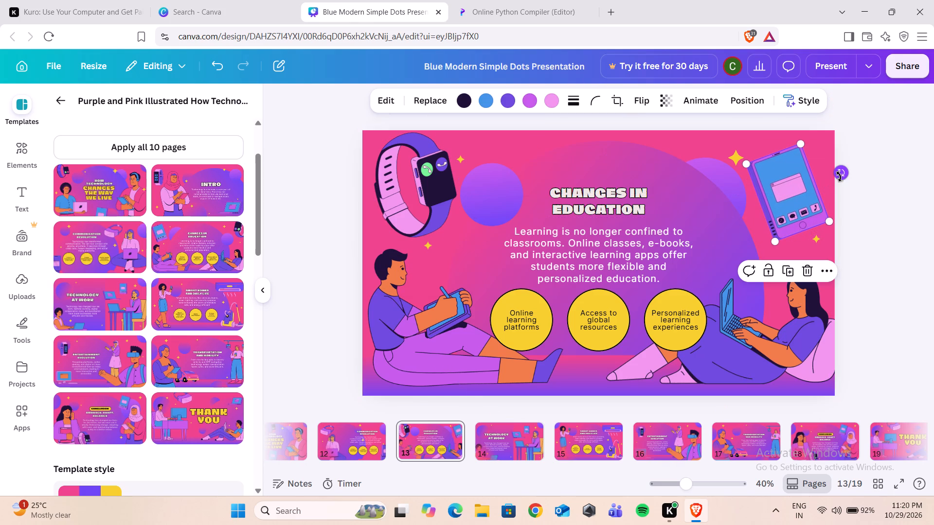
drag(840, 176, 823, 214)
drag(801, 193, 800, 170)
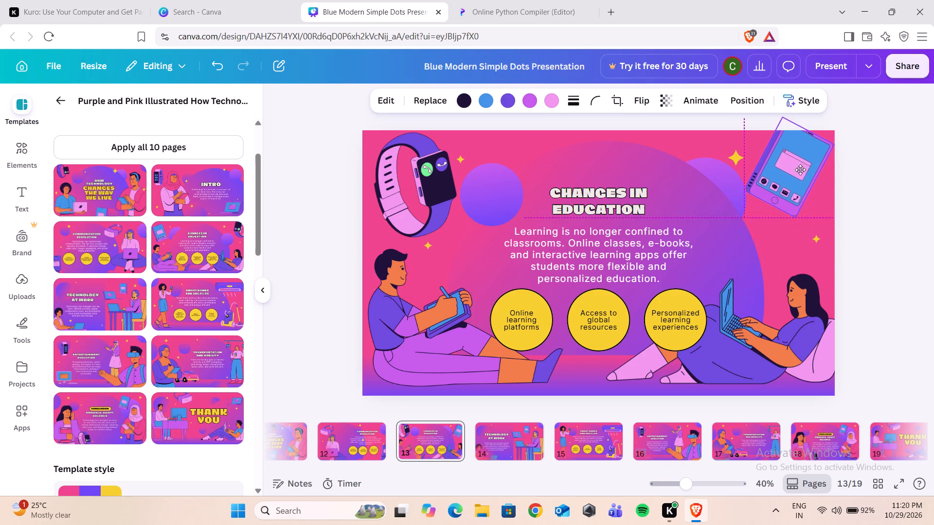
drag(800, 170, 806, 176)
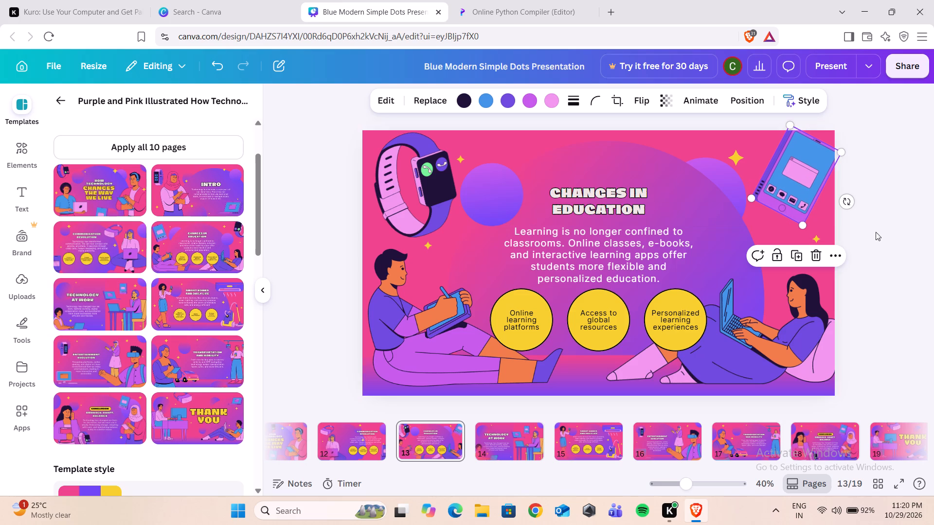
click(896, 204)
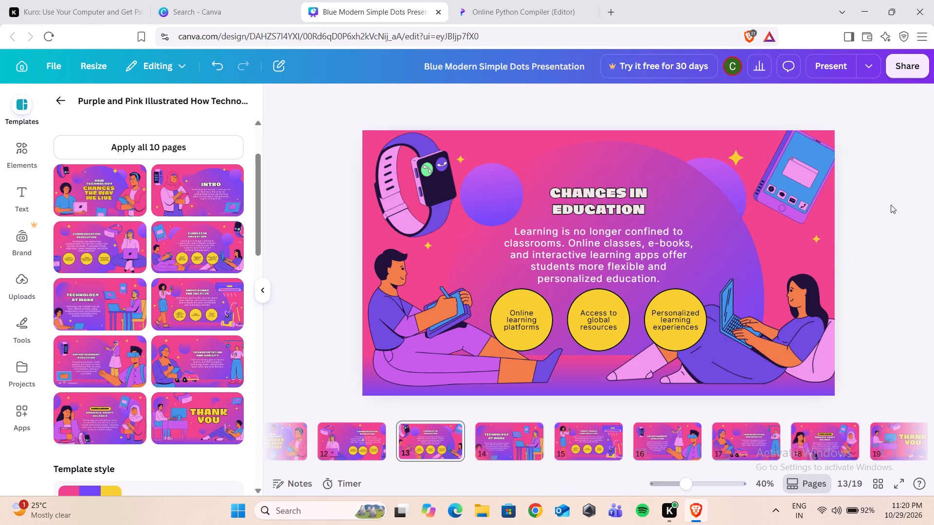
Open page 14, "Technology at Work".
click(522, 448)
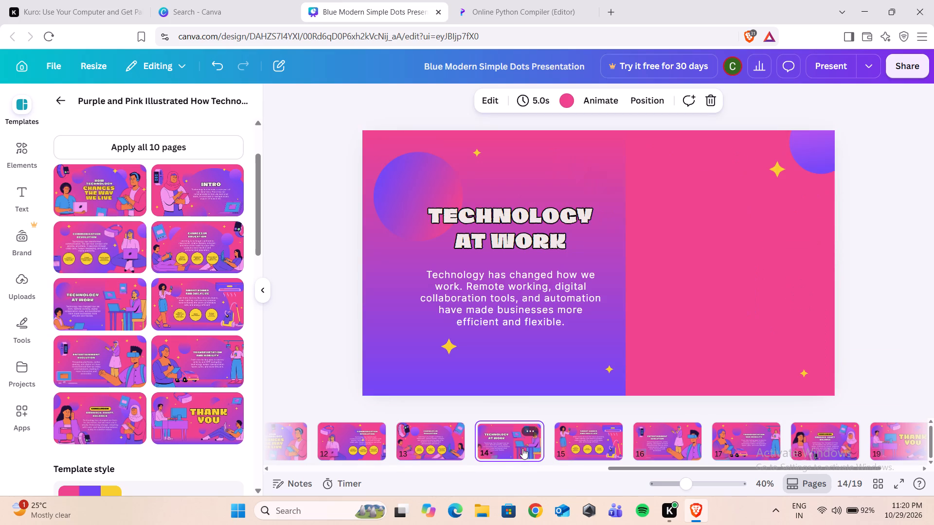
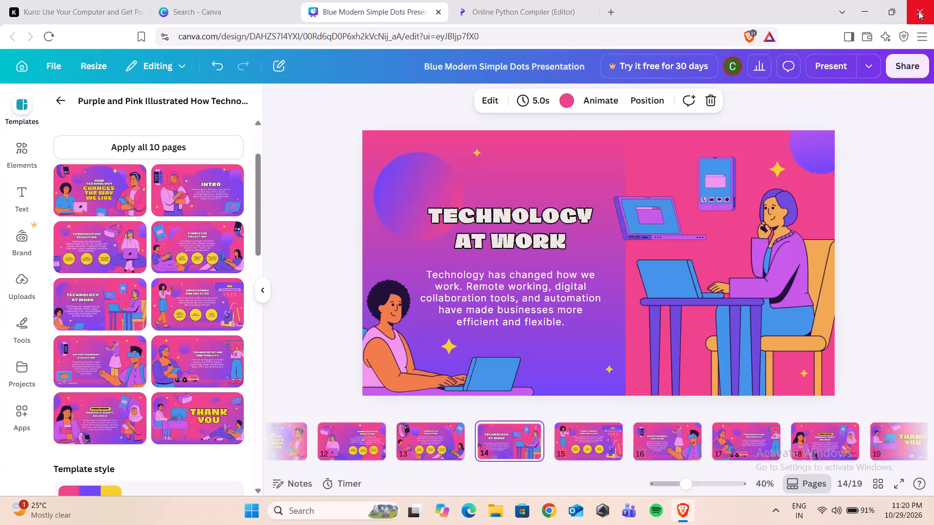
Close the whole browser window with all four of its open tabs.
click(918, 11)
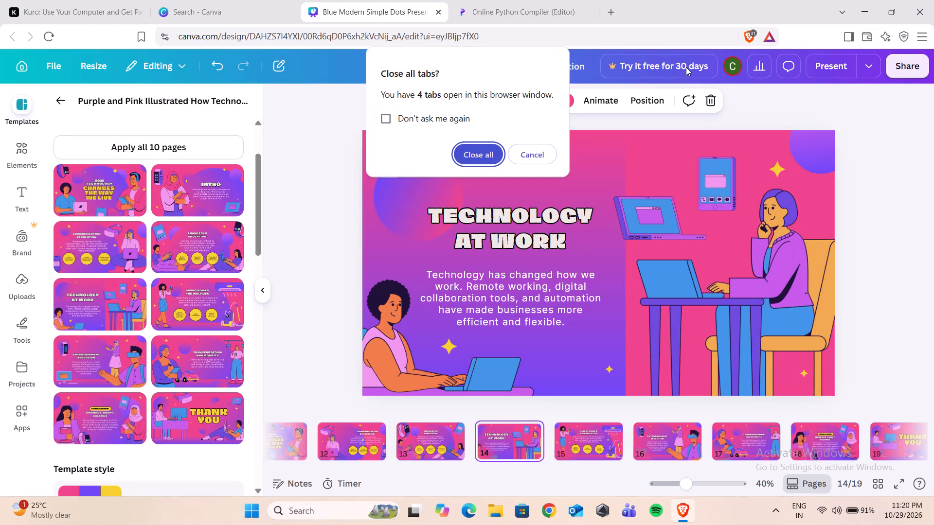
click(542, 151)
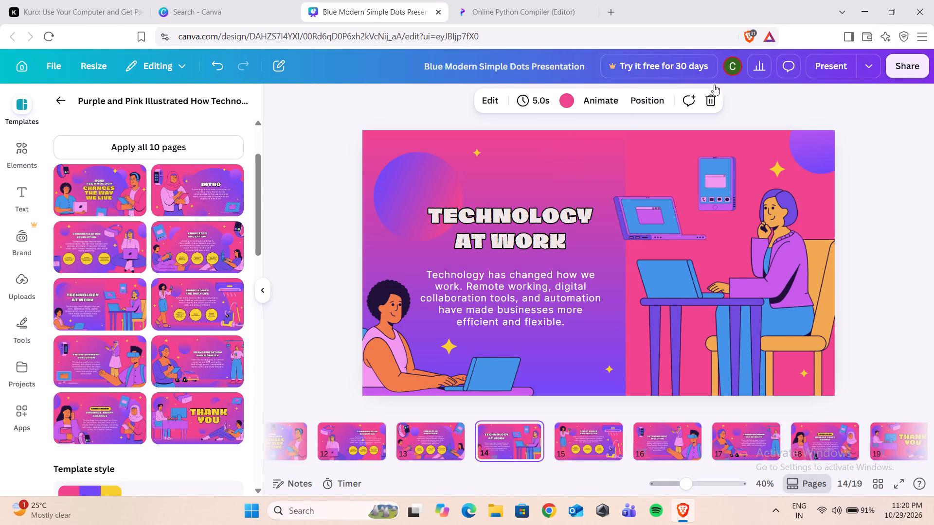
click(926, 12)
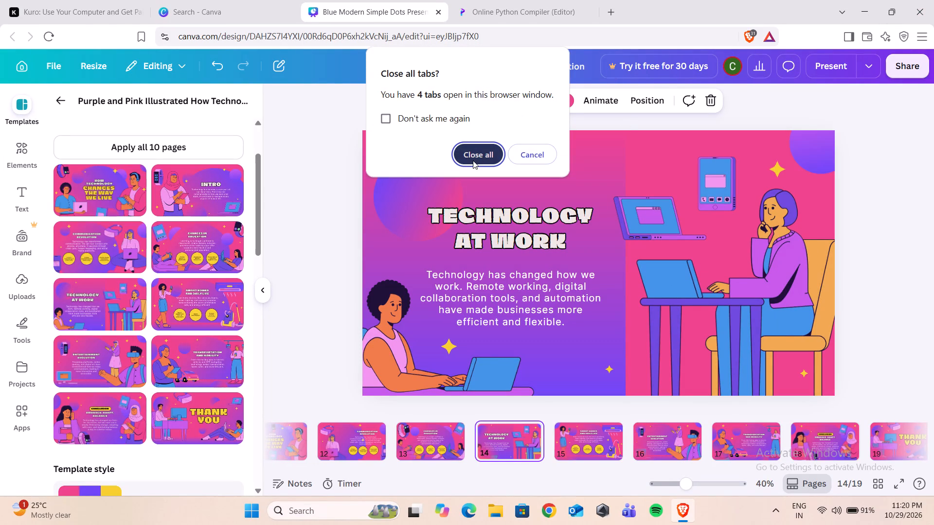
click(476, 158)
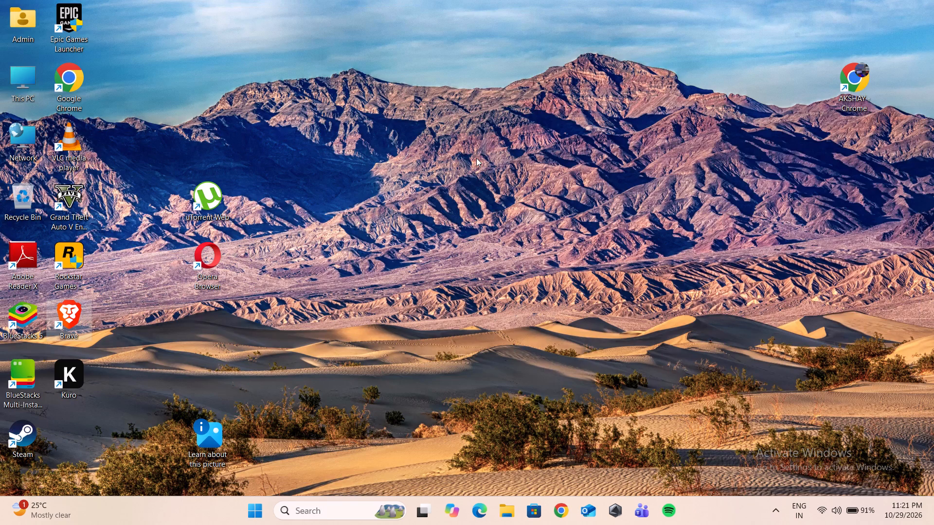
Refresh the Windows desktop.
right_click(440, 207)
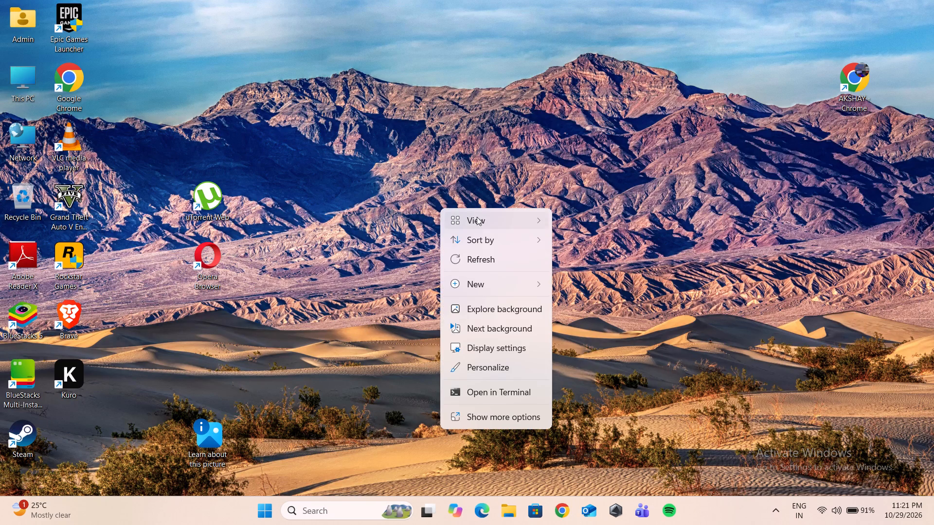
click(487, 257)
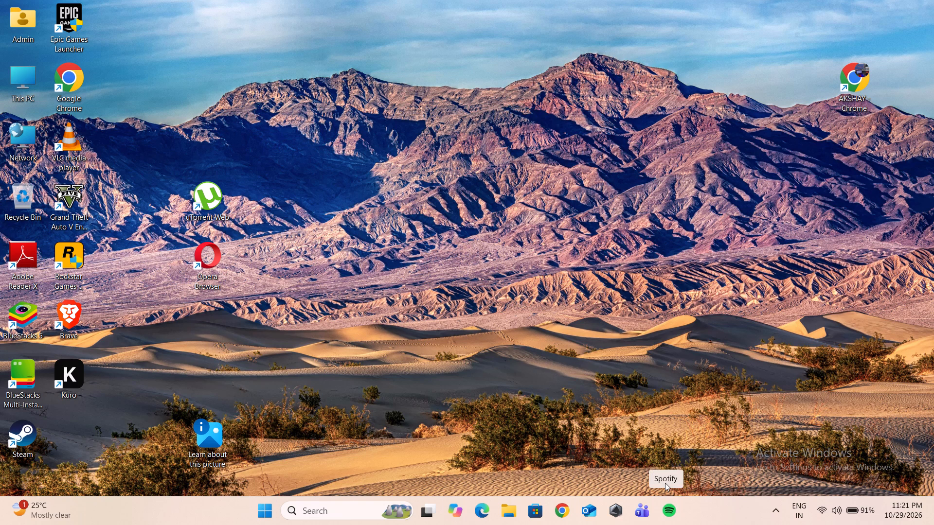
Shut down the computer from the desktop using the Shut Down Windows dialog.
click(487, 351)
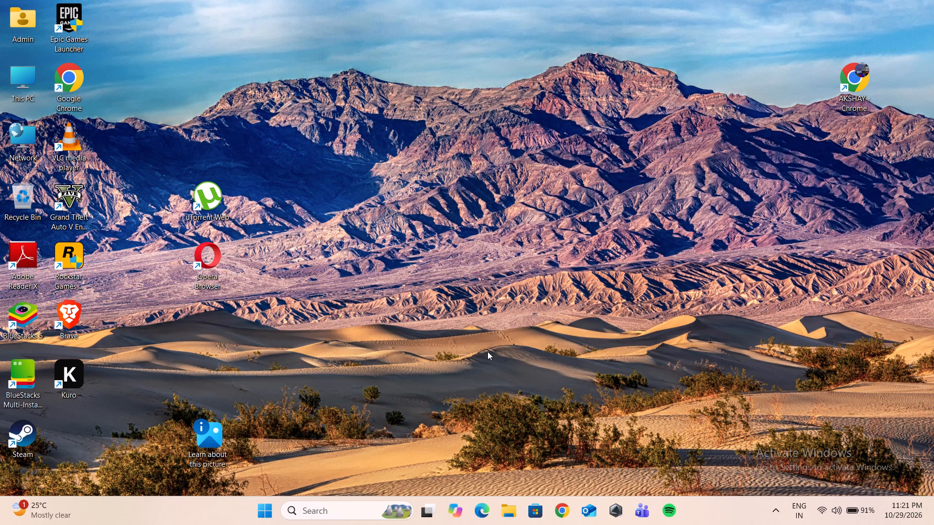
key(alt+F4)
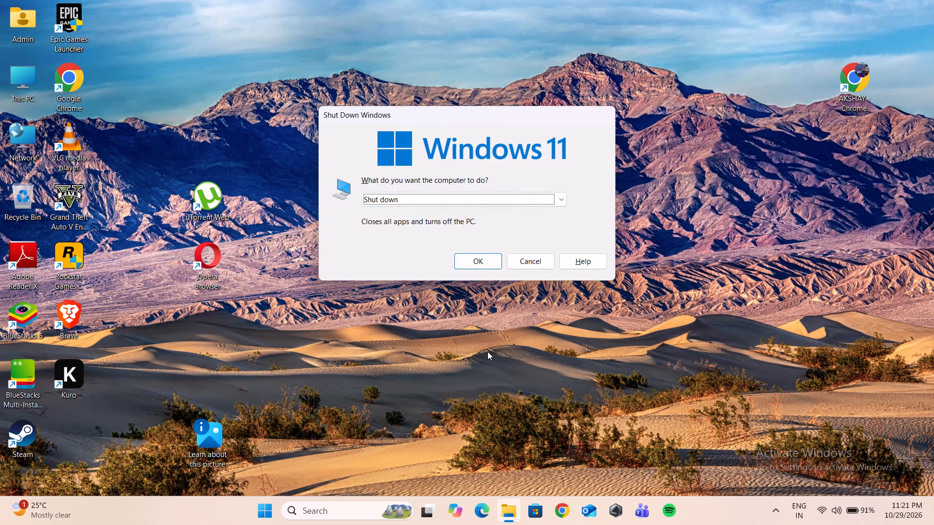
key(Return)
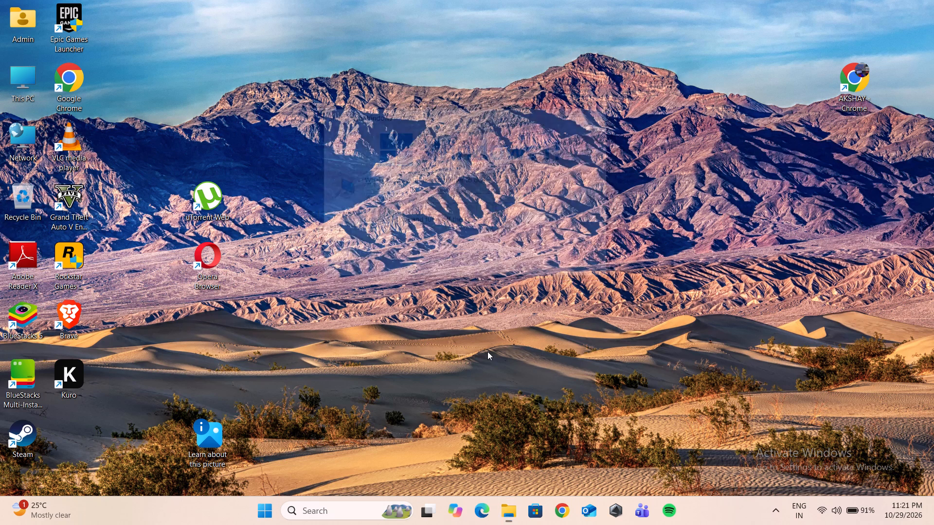